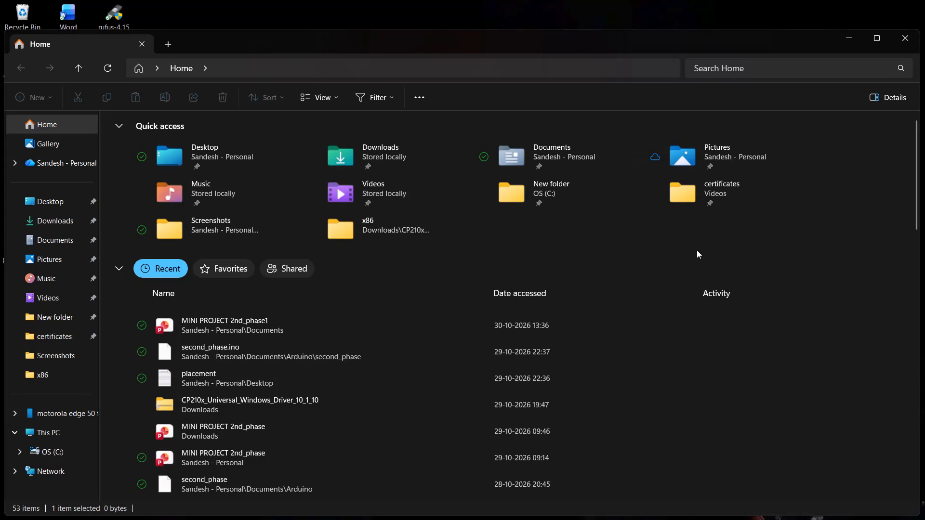
# Switch to the MINI PROJECT 2nd_phase1 presentation in PowerPoint and open the RESULT slide with the hardware connection photo.
pyautogui.hotkey('alt', 'Tab')
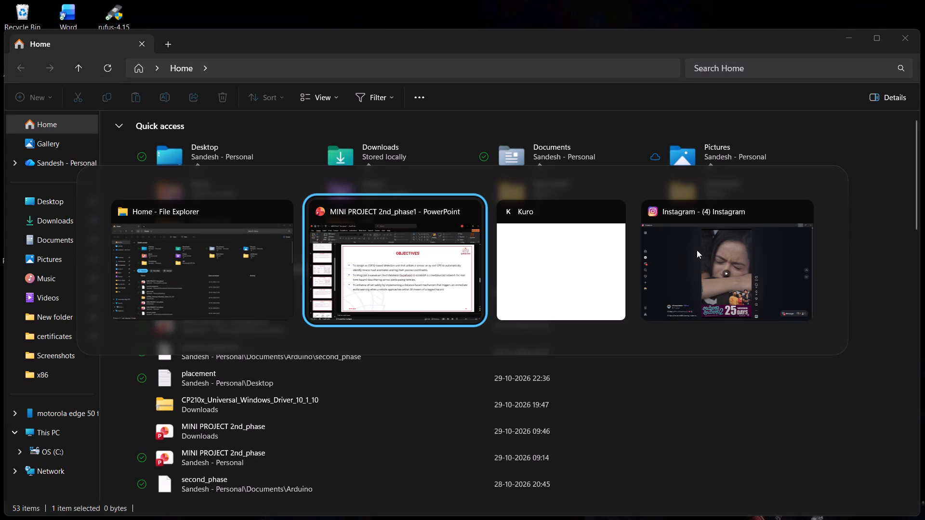
pyautogui.hotkey('alt', 'Tab')
pyautogui.hotkey('alt', 'Tab')
pyautogui.hotkey('alt', 'Tab')
pyautogui.hotkey('alt', 'Tab')
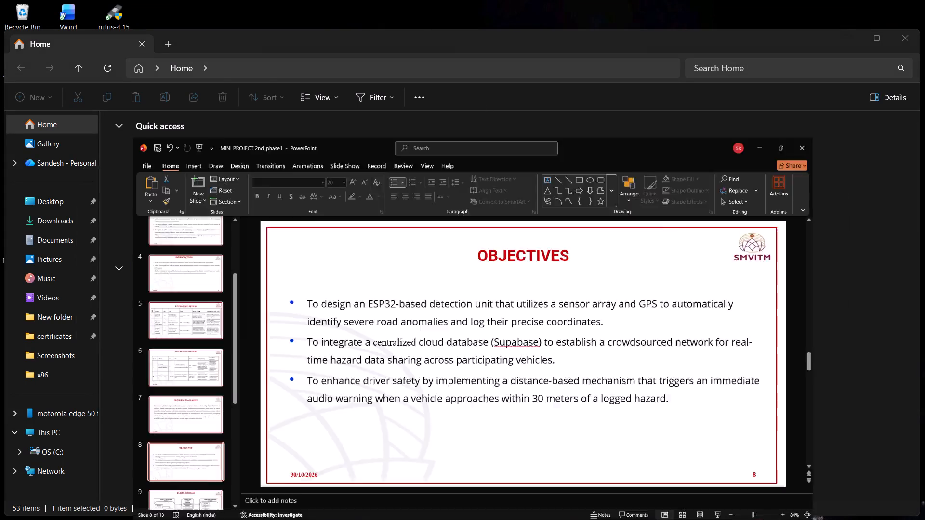
pyautogui.scroll(-3, 595, 285)
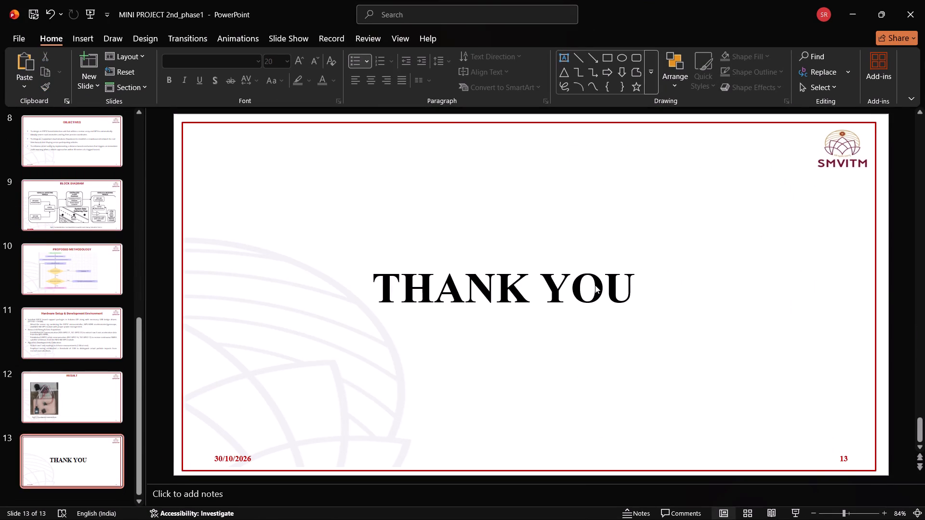
pyautogui.scroll(1, 591, 293)
pyautogui.scroll(-1, 591, 293)
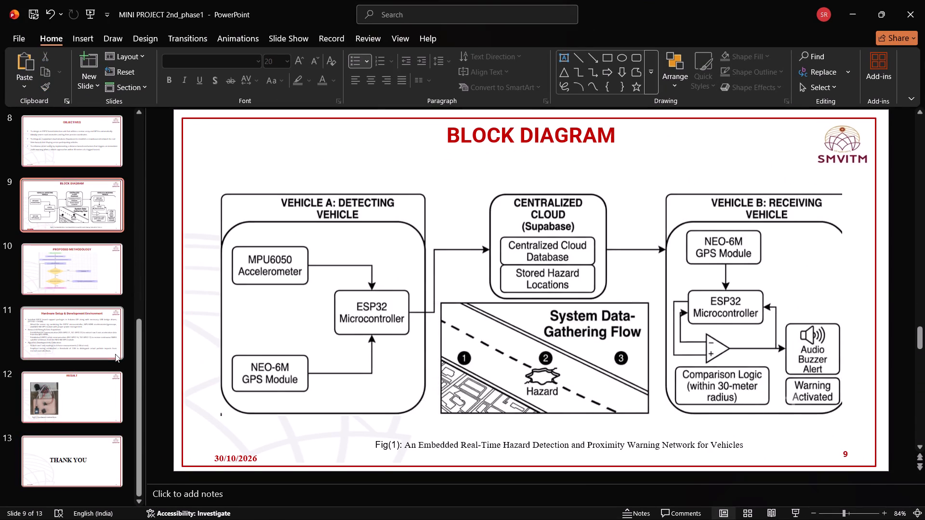
pyautogui.click(91, 405)
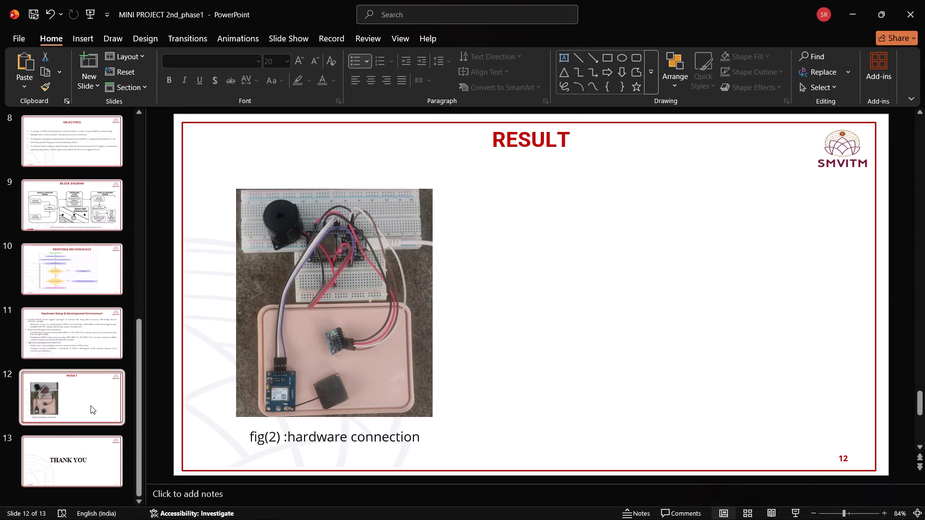
pyautogui.click(646, 322)
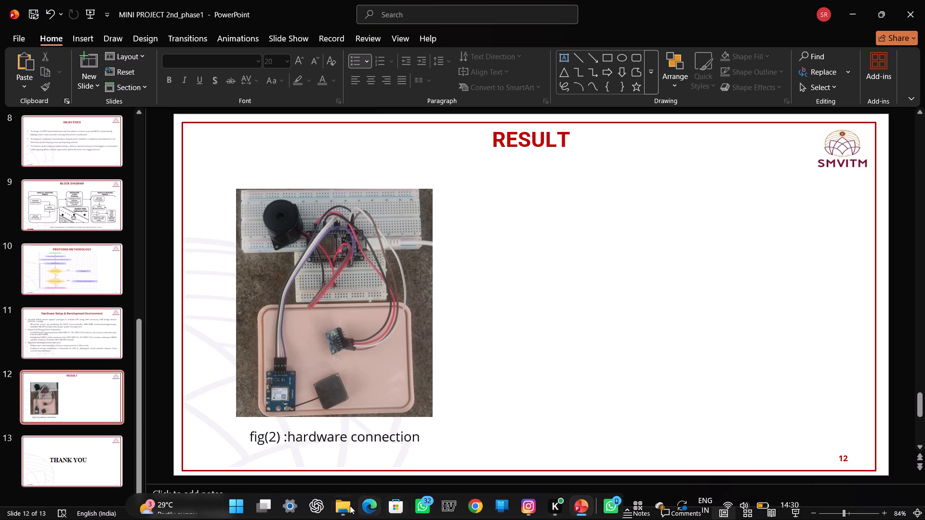
# Switch to the File Explorer window showing the Home folder.
pyautogui.click(344, 505)
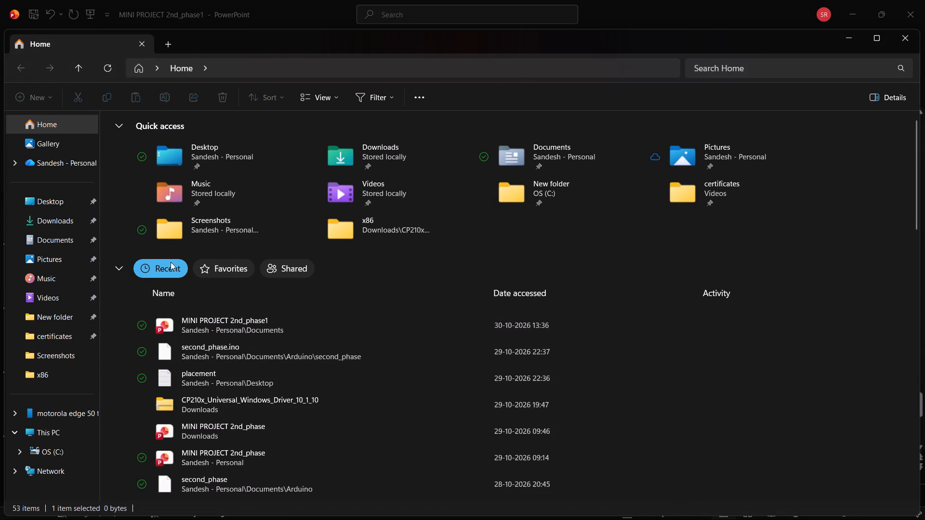
# Open the Gallery in File Explorer.
pyautogui.click(59, 143)
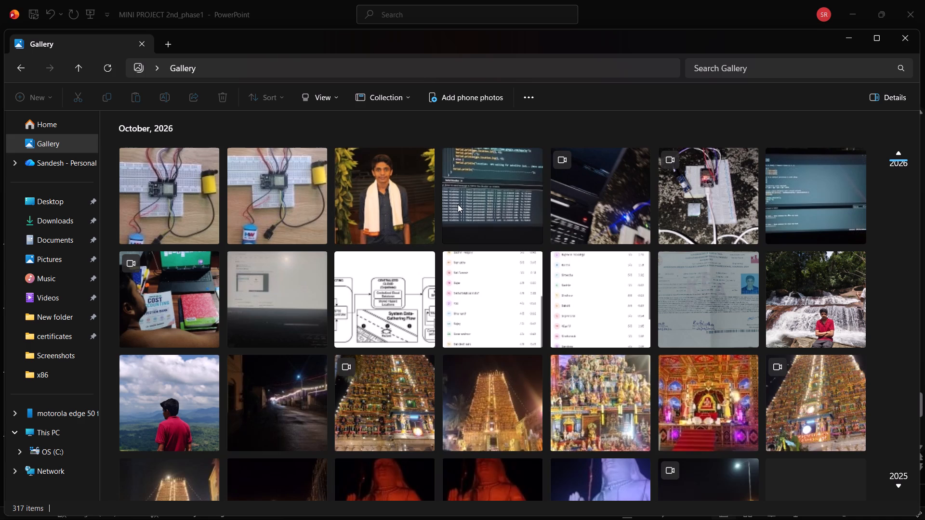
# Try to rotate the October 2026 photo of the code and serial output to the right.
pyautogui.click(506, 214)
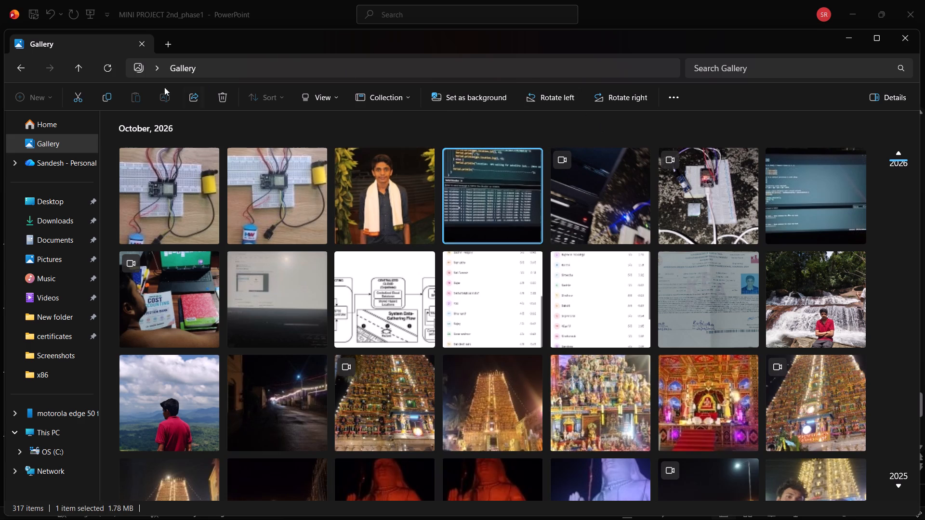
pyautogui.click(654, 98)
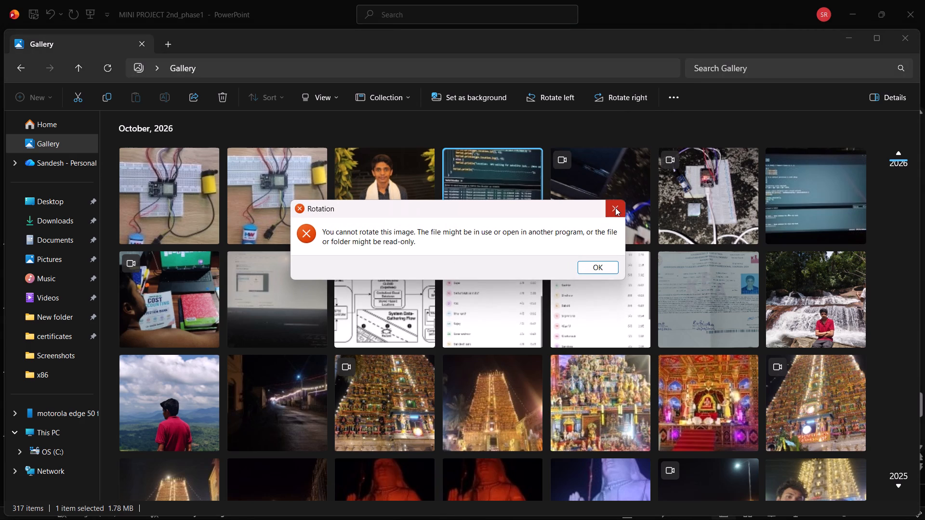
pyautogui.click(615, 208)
# Copy the October 2026 photo of the code and serial output from the Gallery.
pyautogui.click(678, 95)
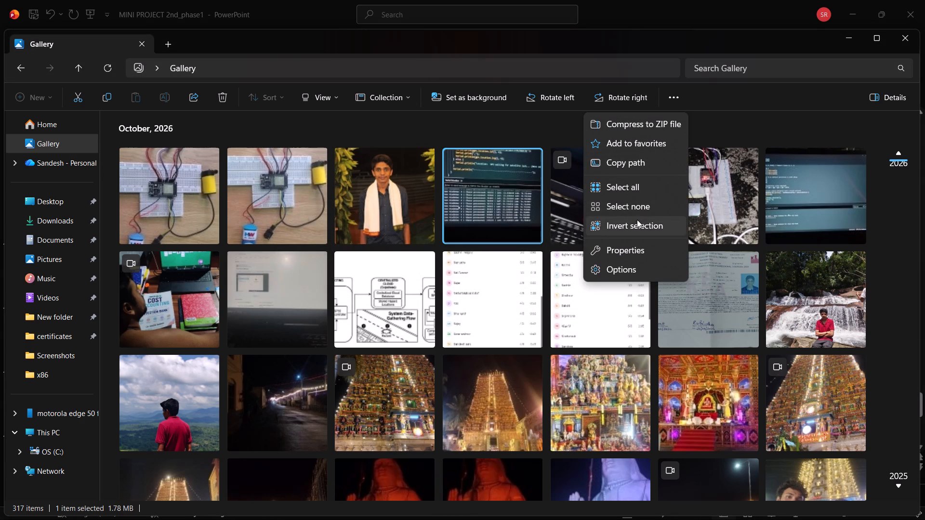
pyautogui.click(326, 275)
pyautogui.click(474, 202)
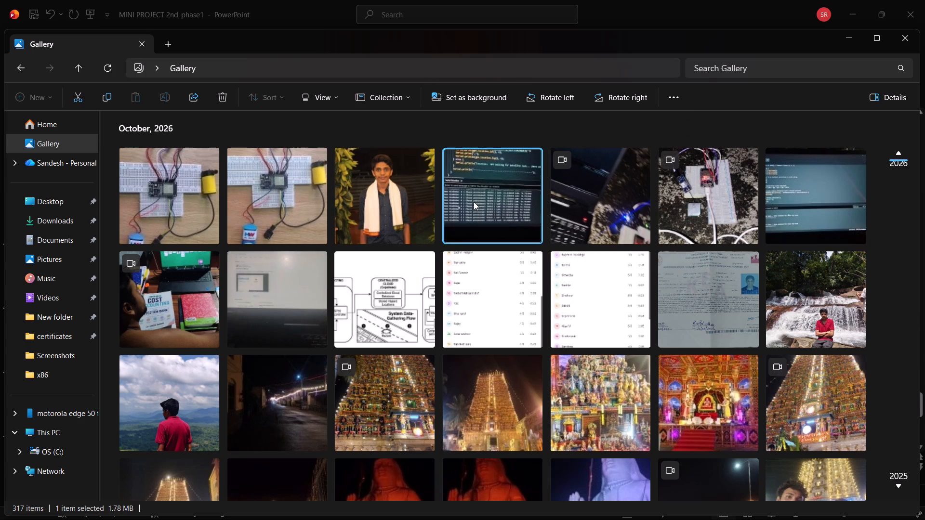
pyautogui.hotkey('ctrl', 'c')
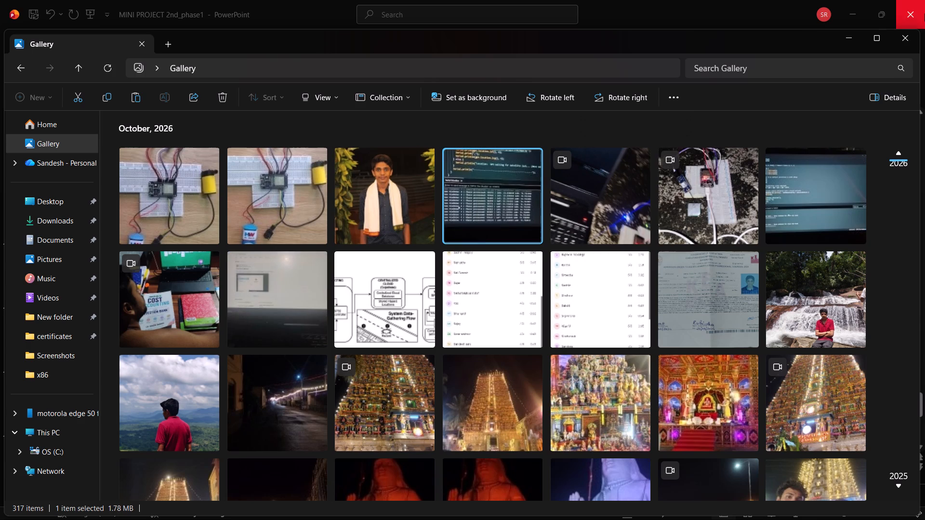
# Close the MINI PROJECT 2nd_phase1 presentation in PowerPoint, saving its changes.
pyautogui.click(924, 14)
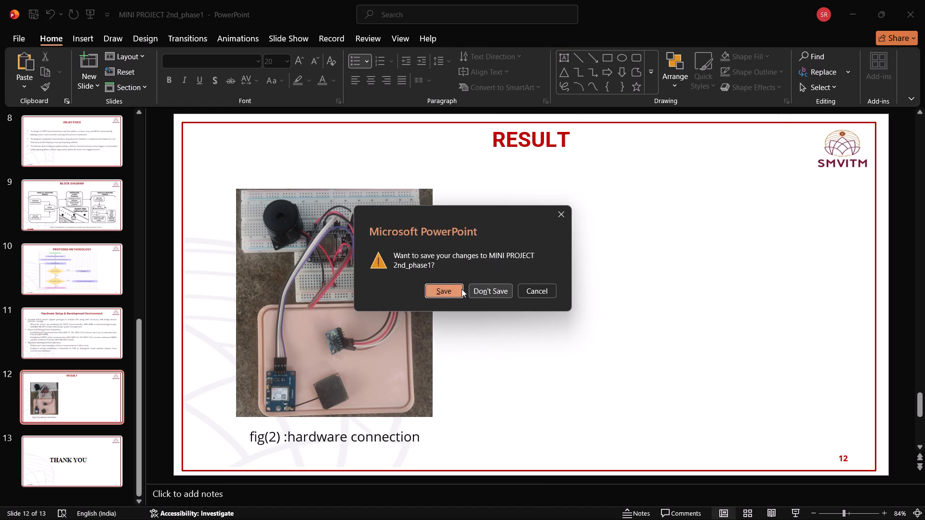
pyautogui.click(450, 293)
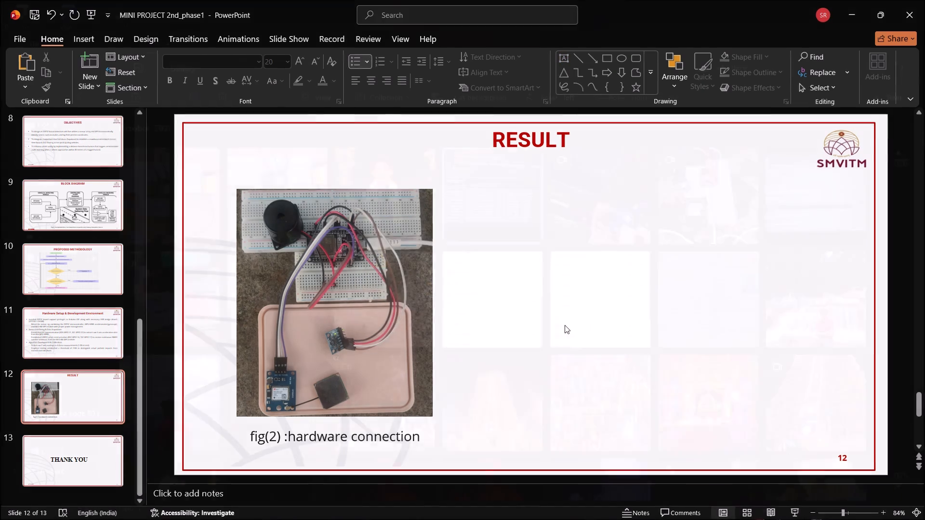
# Bring up the open windows to switch away from the Gallery.
pyautogui.hscroll(1, 771, 190)
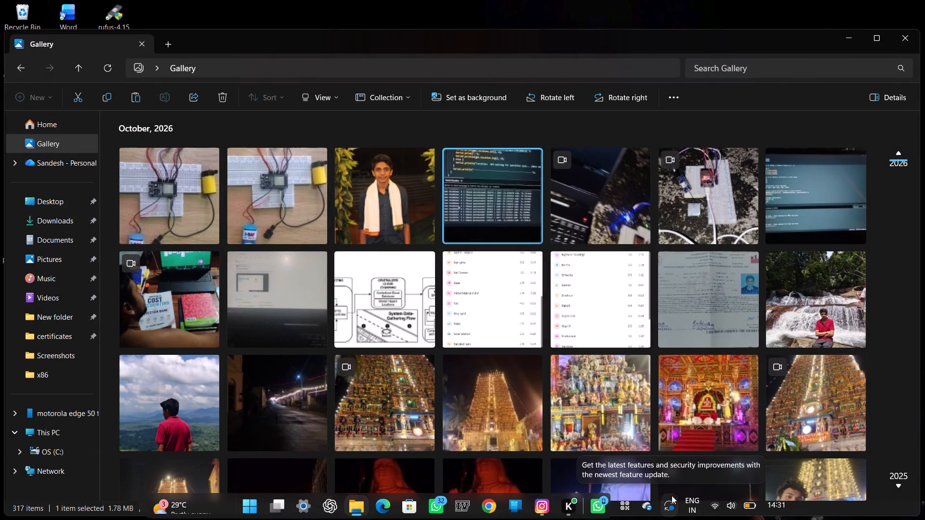
pyautogui.hotkey('alt', 'Tab')
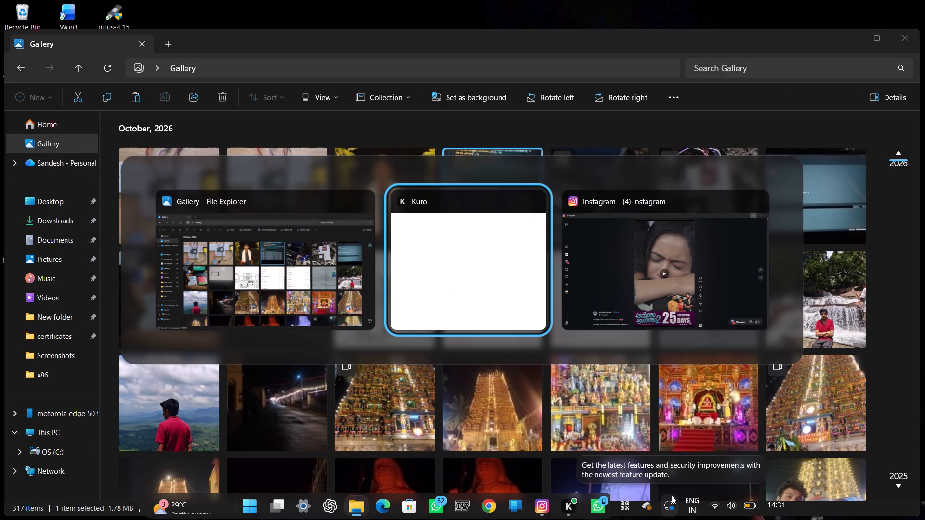
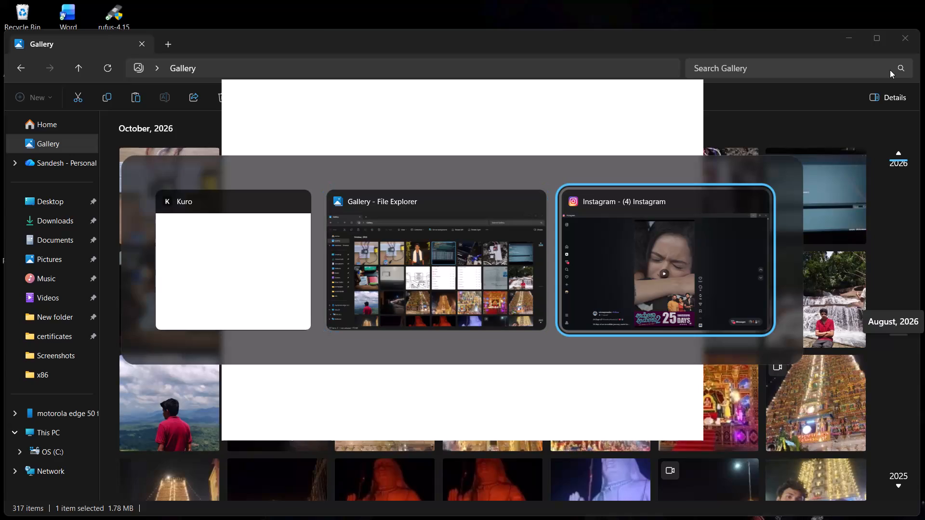
# Cycle past the Kuro window and return to the Gallery window in File Explorer.
pyautogui.hotkey('alt', 'Tab')
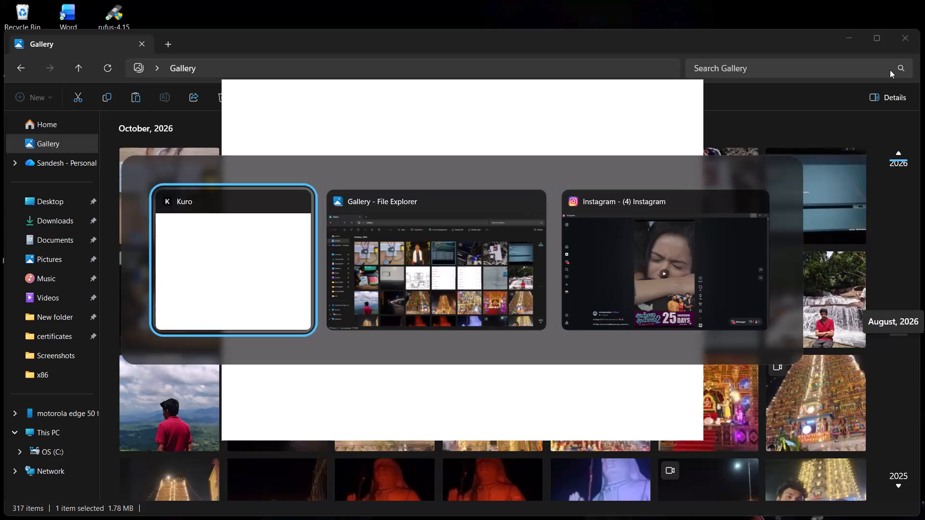
pyautogui.hotkey('alt', 'Tab')
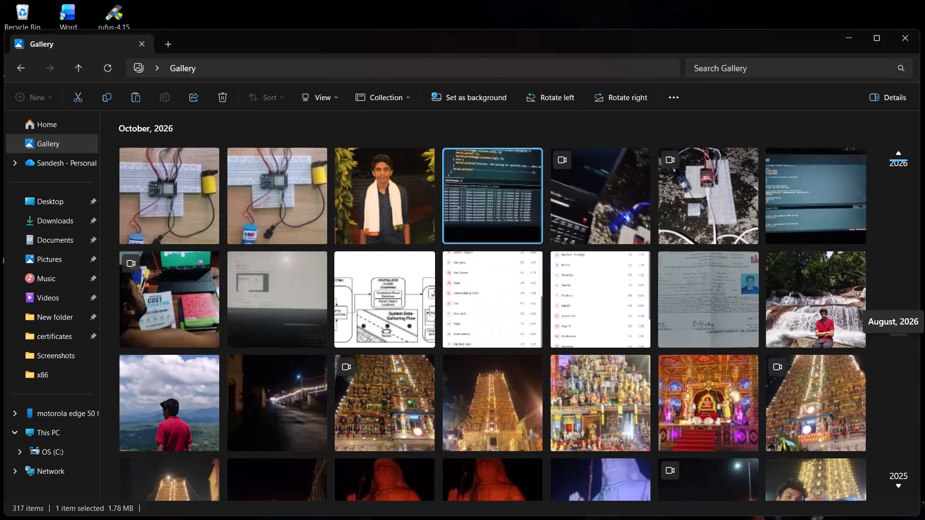
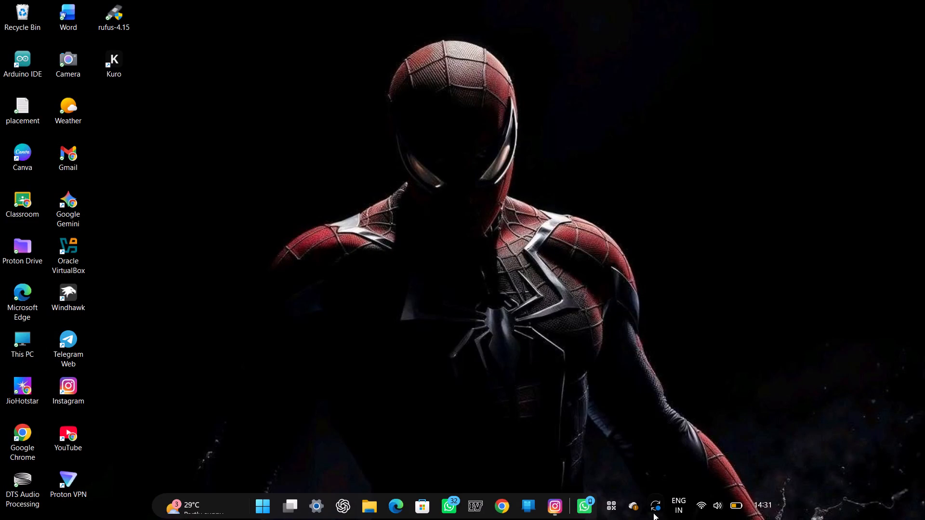
# Switch to PowerPoint and open the recent presentation MINI PROJECT 2nd_phase1 from the OneDrive Documents folder.
pyautogui.click(266, 504)
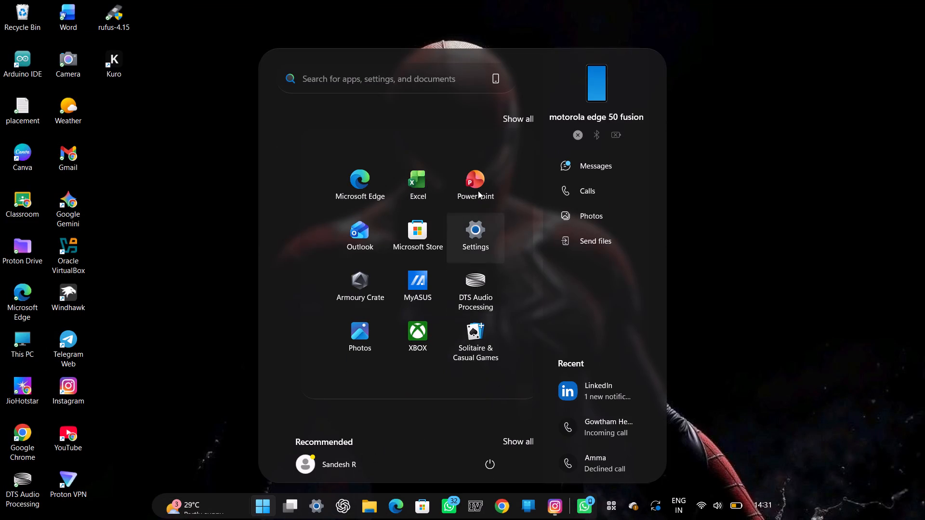
pyautogui.click(478, 189)
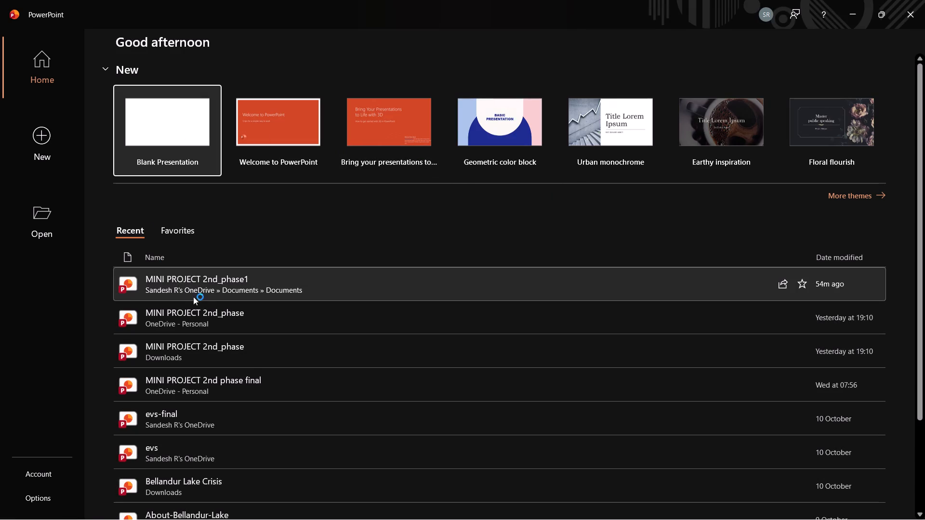
pyautogui.doubleClick(240, 286)
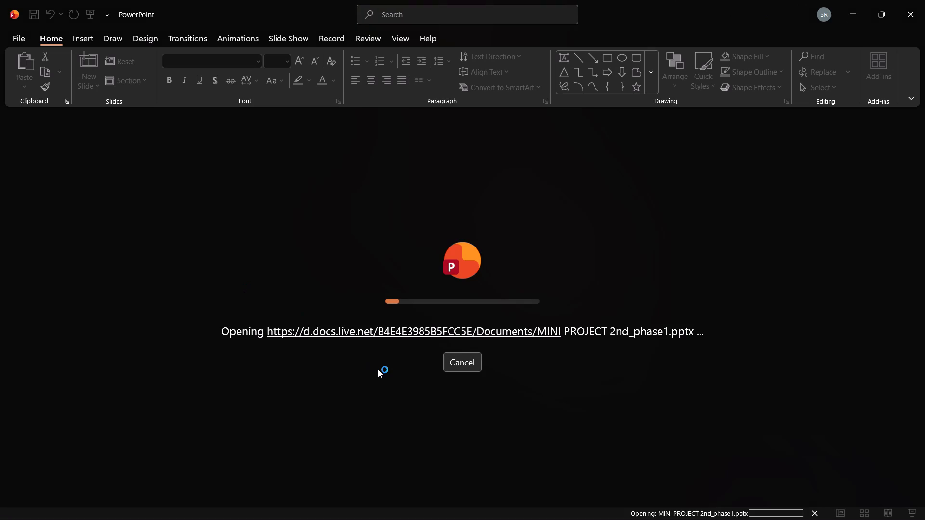
# Paste the copied serial monitor photo onto the RESULT slide, slide 12.
pyautogui.scroll(-5, 378, 369)
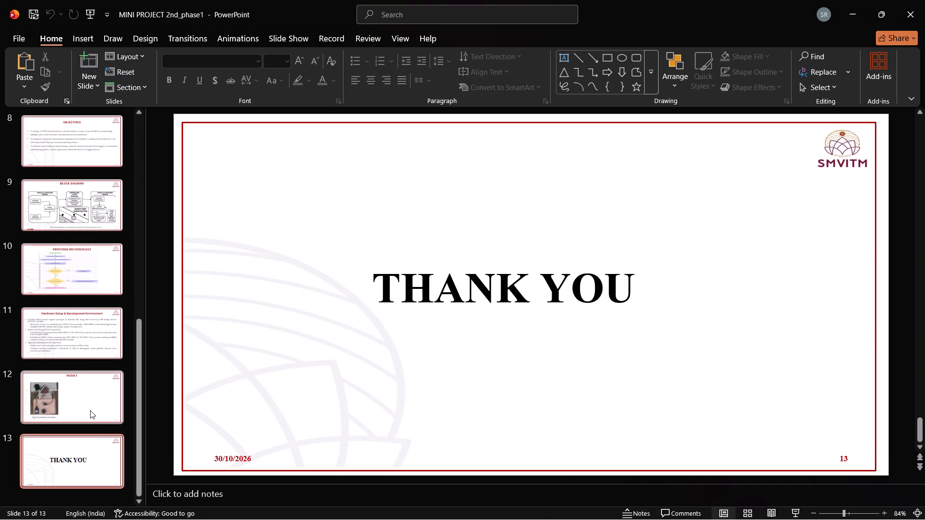
pyautogui.click(90, 410)
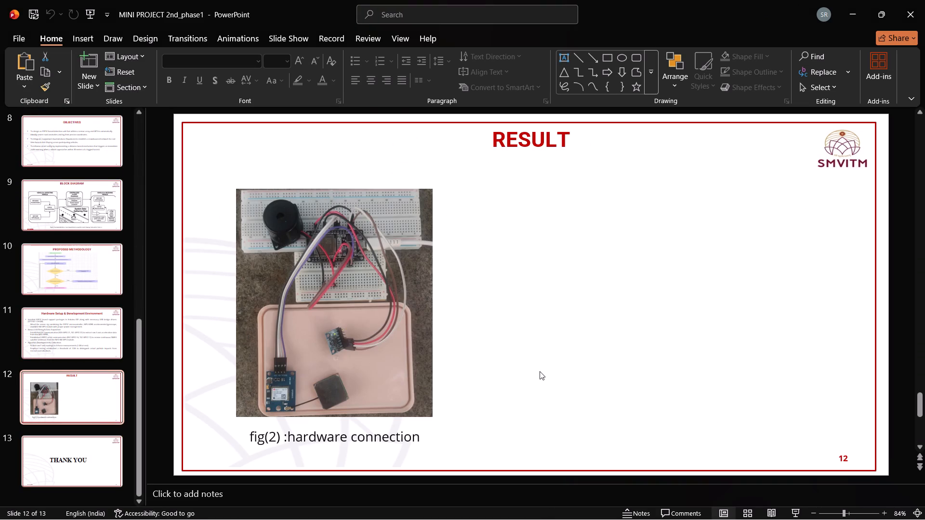
pyautogui.hotkey('ctrl', 'v')
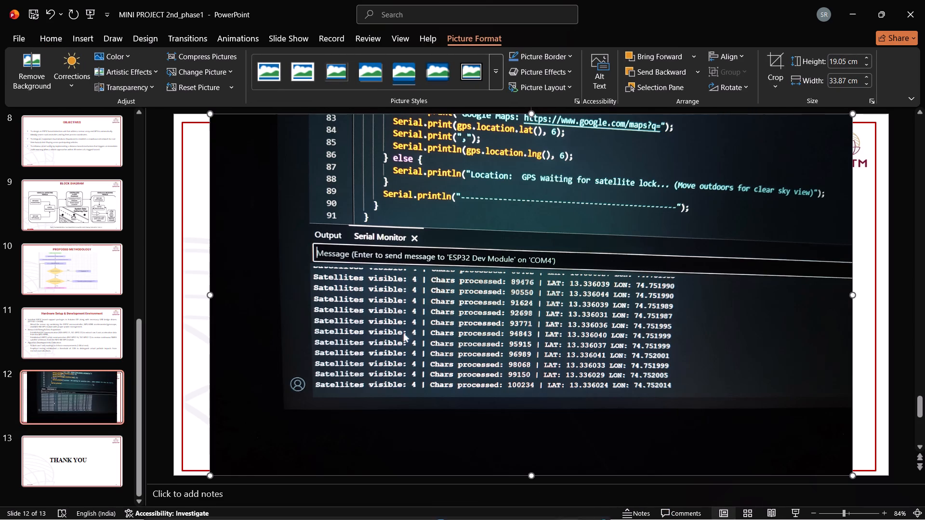
# Shrink the serial monitor photo to about 12.1 by 21.5 cm and place it beside the hardware photo, with their bottom edges aligned.
pyautogui.moveTo(211, 476); pyautogui.dragTo(474, 416)
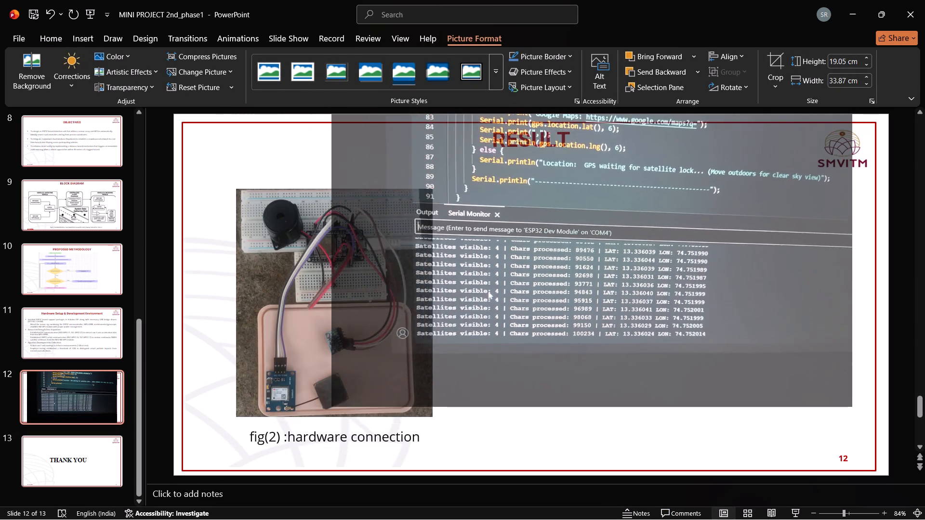
pyautogui.moveTo(474, 416); pyautogui.dragTo(507, 352)
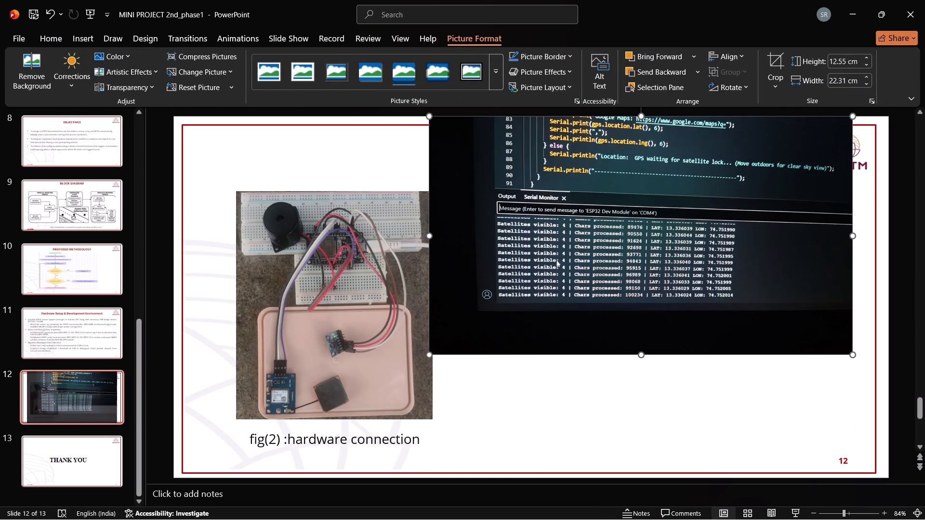
pyautogui.moveTo(848, 351); pyautogui.dragTo(866, 415)
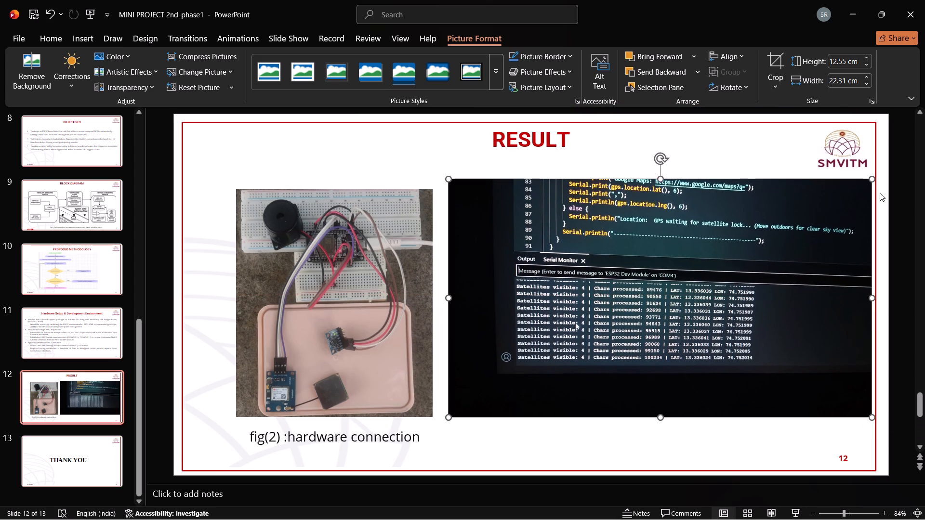
pyautogui.moveTo(870, 179); pyautogui.dragTo(859, 198)
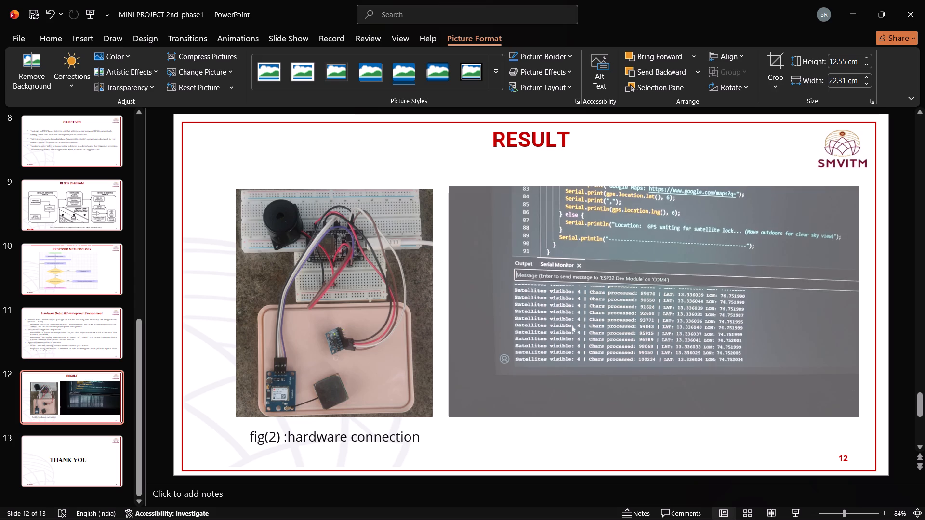
pyautogui.moveTo(859, 198); pyautogui.dragTo(857, 201)
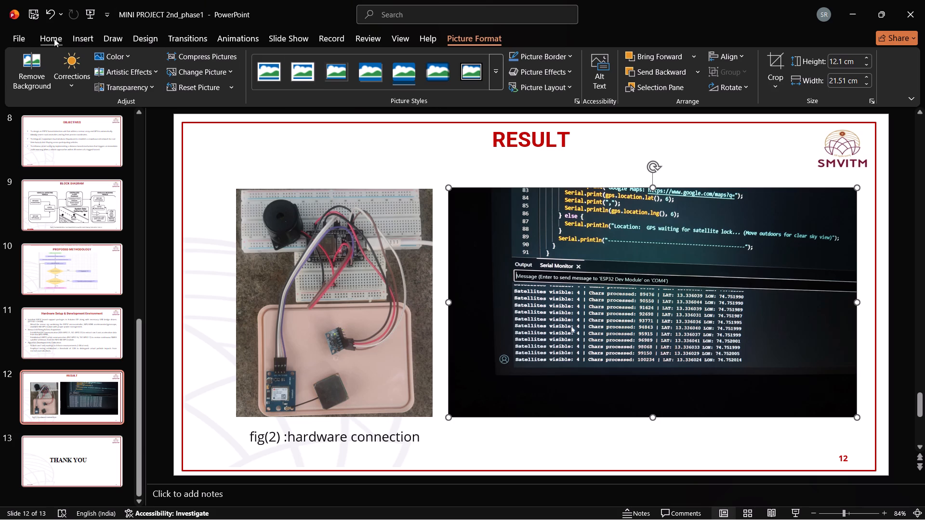
# Add a text box centred below the serial monitor photo and start its caption with "Fig(3):".
pyautogui.click(87, 38)
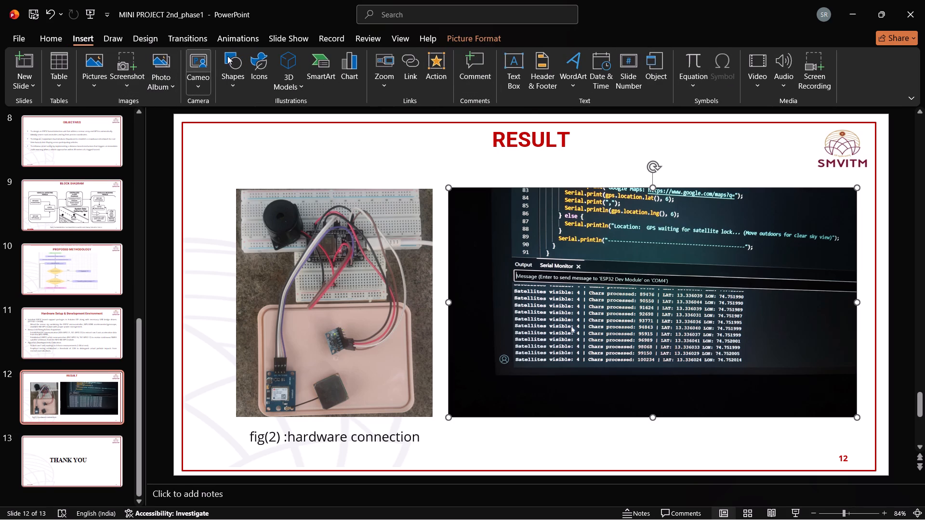
pyautogui.hscroll(3, 516, 65)
pyautogui.click(524, 79)
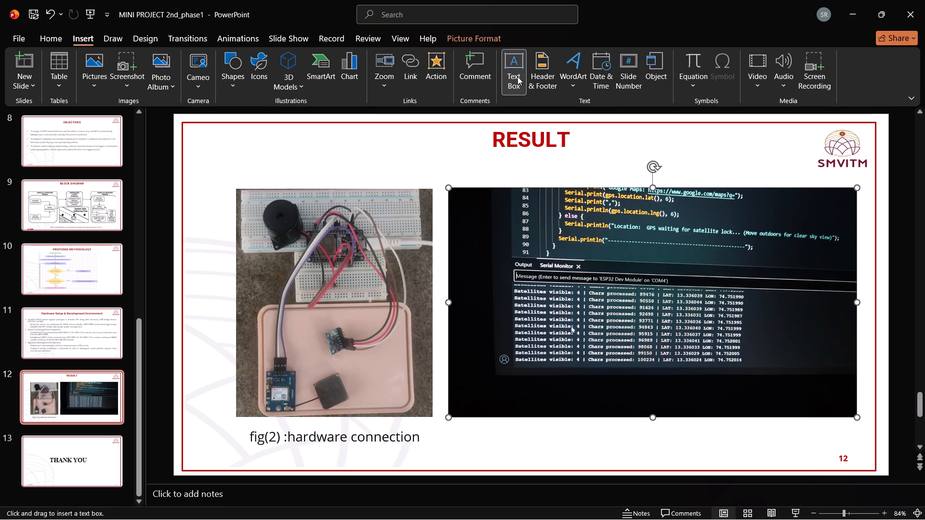
pyautogui.click(620, 435)
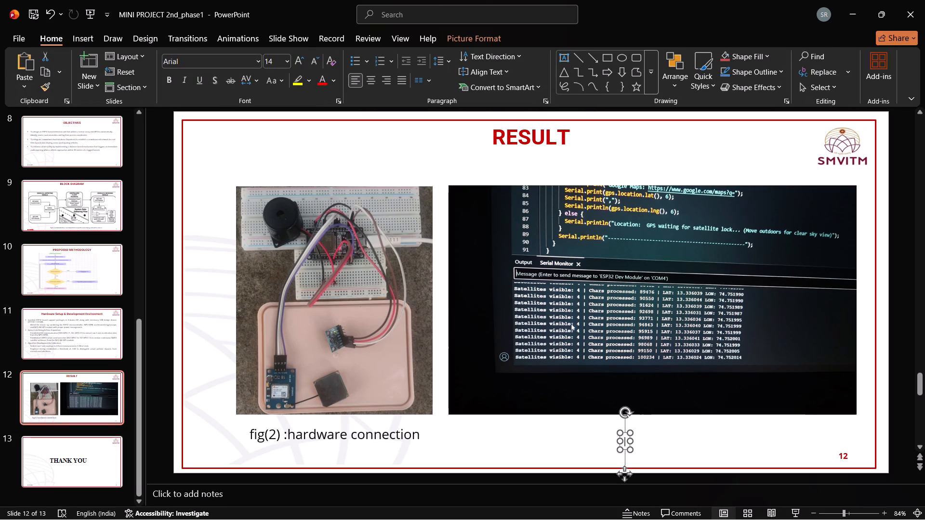
pyautogui.write('fih')
pyautogui.press('BackSpace')
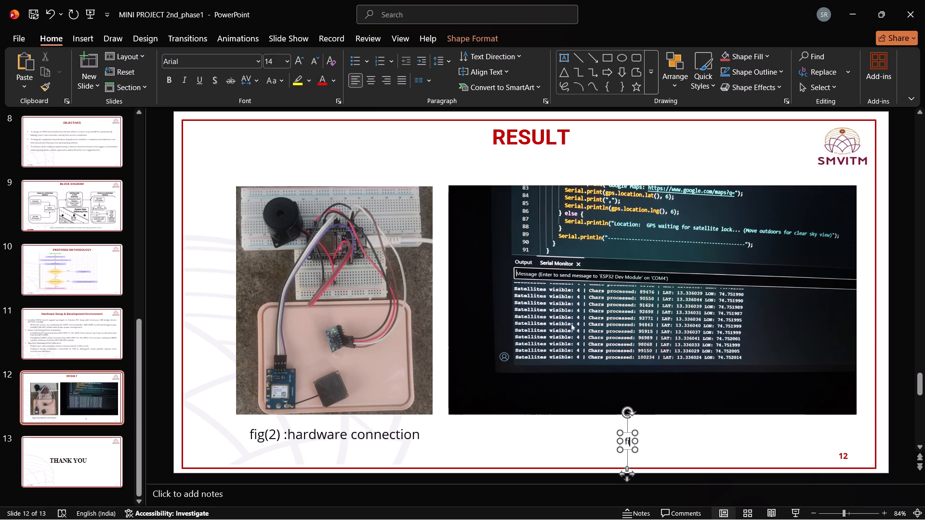
pyautogui.press('g')
pyautogui.write('()')
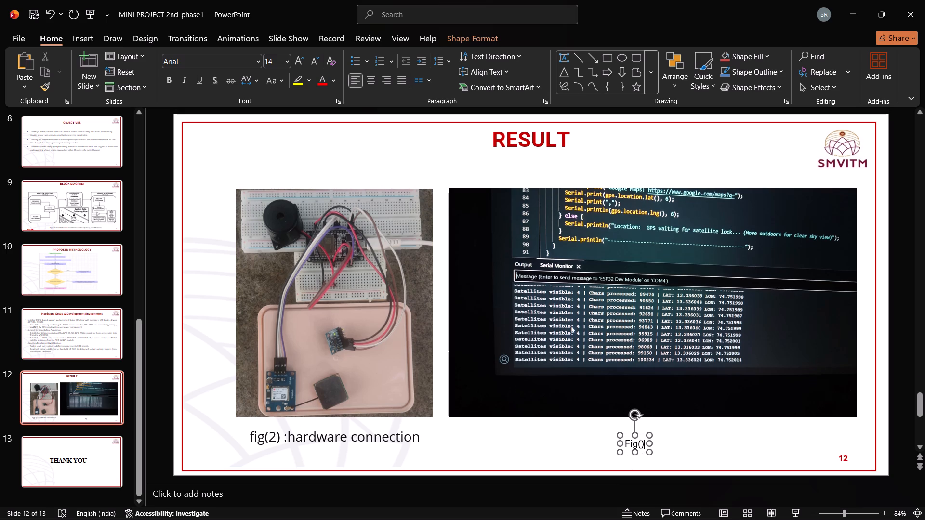
pyautogui.press('Left')
pyautogui.press('3')
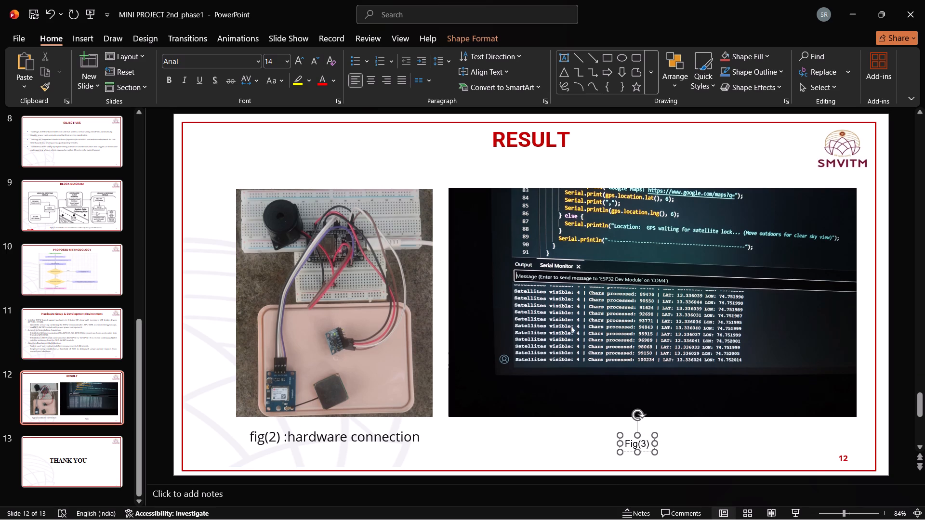
pyautogui.press('Right')
pyautogui.hotkey('shift', ':')
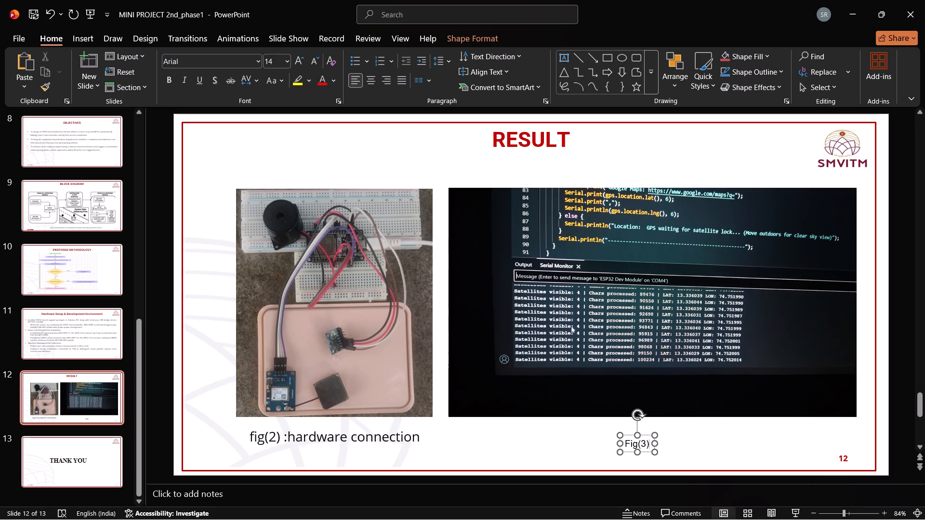
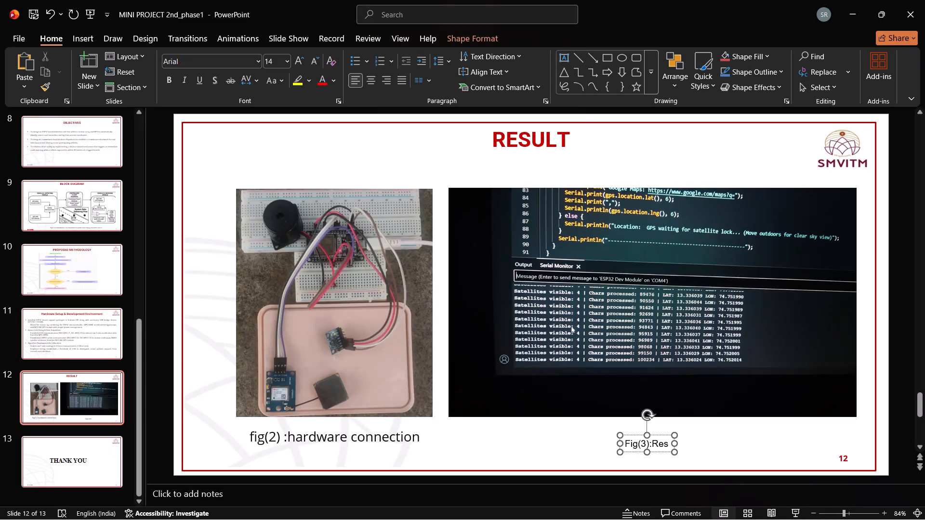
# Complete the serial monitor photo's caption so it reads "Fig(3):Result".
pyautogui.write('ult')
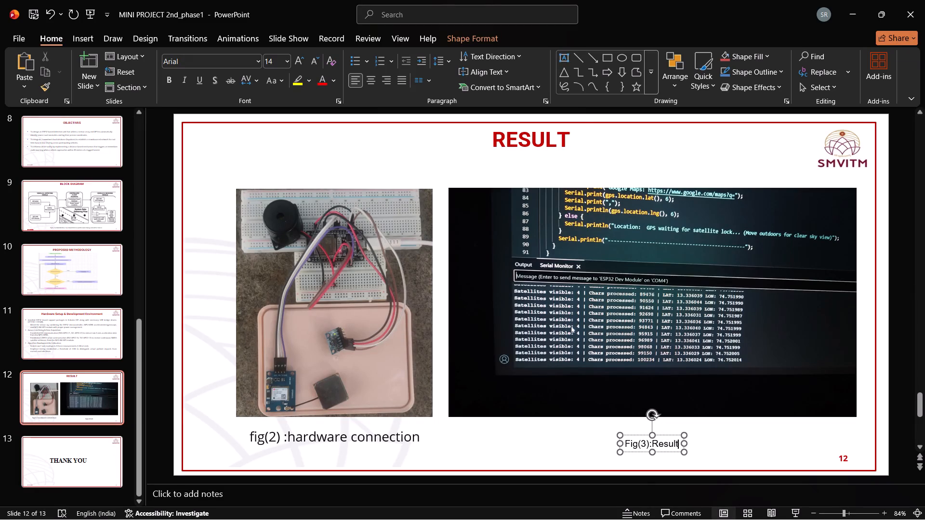
# Set the Fig(3) caption text to size 20 in regular, non-bold weight.
pyautogui.tripleClick(648, 446)
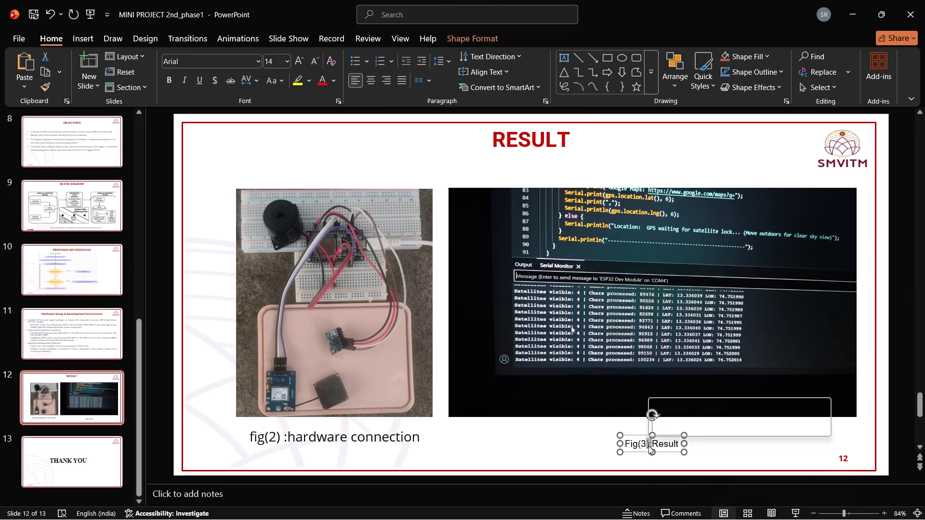
pyautogui.click(675, 444)
pyautogui.tripleClick(675, 444)
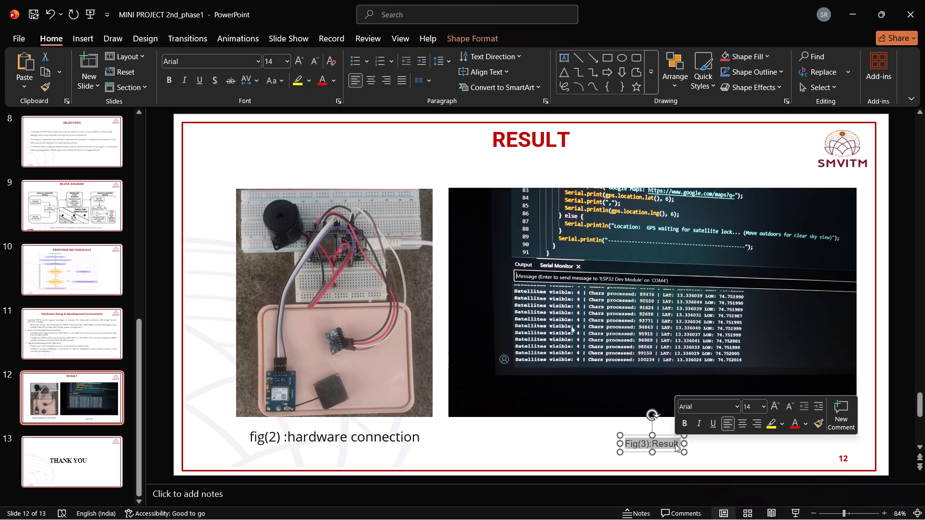
pyautogui.click(682, 426)
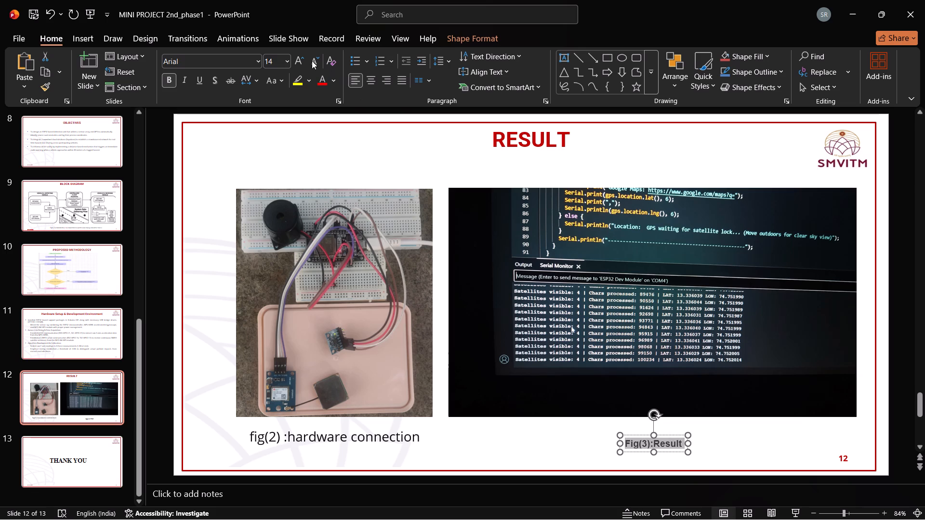
pyautogui.click(281, 62)
pyautogui.click(287, 64)
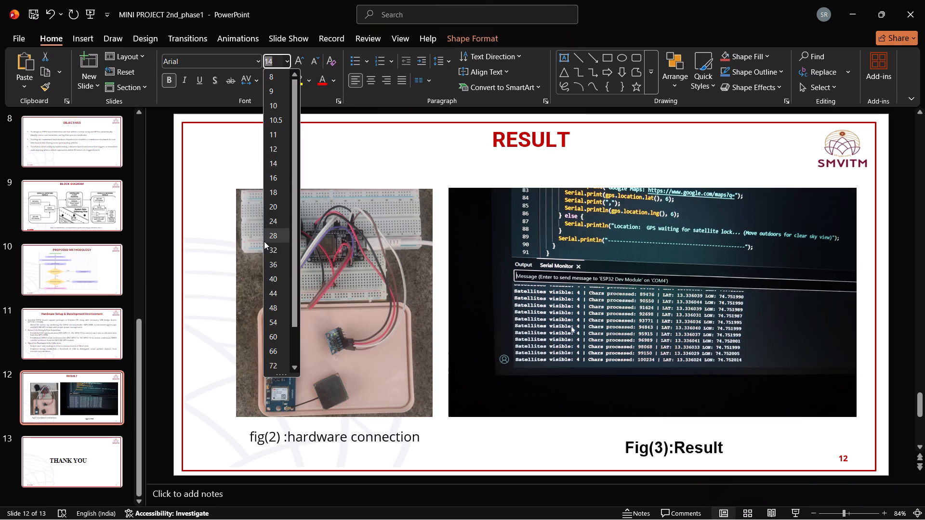
pyautogui.click(276, 205)
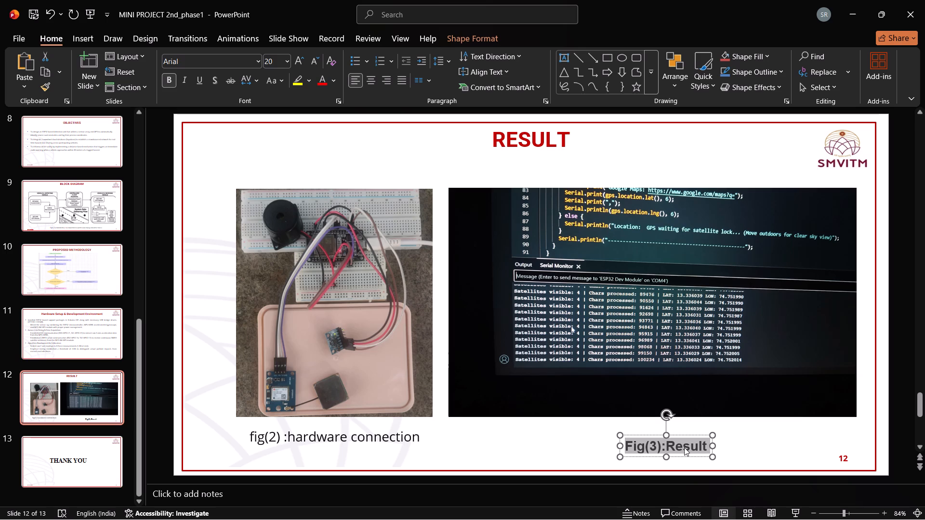
pyautogui.tripleClick(684, 447)
pyautogui.click(694, 425)
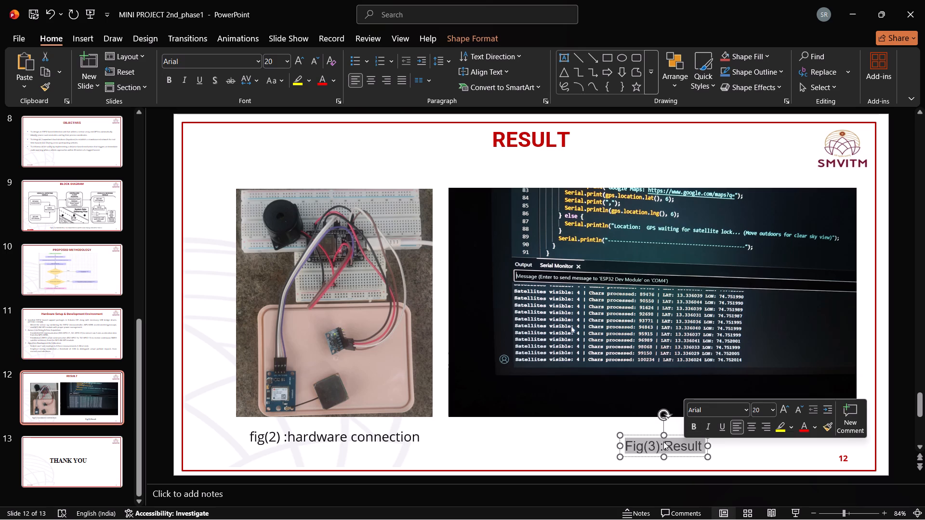
# Move the Fig(3) caption up, close beneath the serial monitor photo and roughly level with the fig(2) caption.
pyautogui.moveTo(665, 449); pyautogui.dragTo(661, 436)
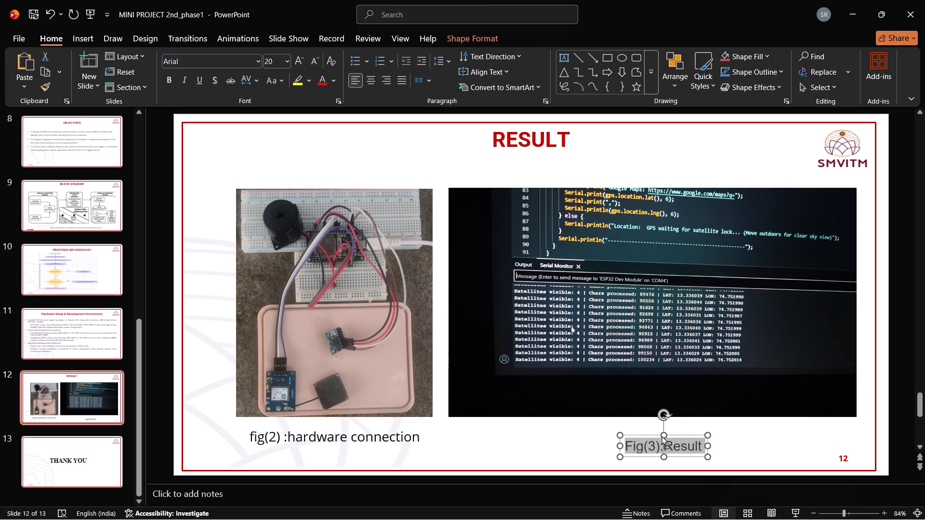
pyautogui.moveTo(661, 436); pyautogui.dragTo(661, 435)
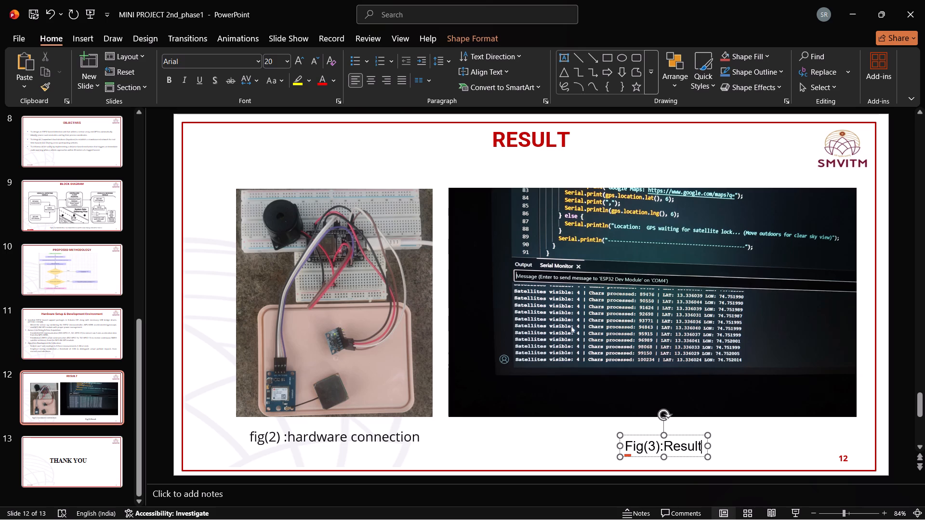
pyautogui.click(642, 435)
pyautogui.moveTo(642, 435); pyautogui.dragTo(636, 427)
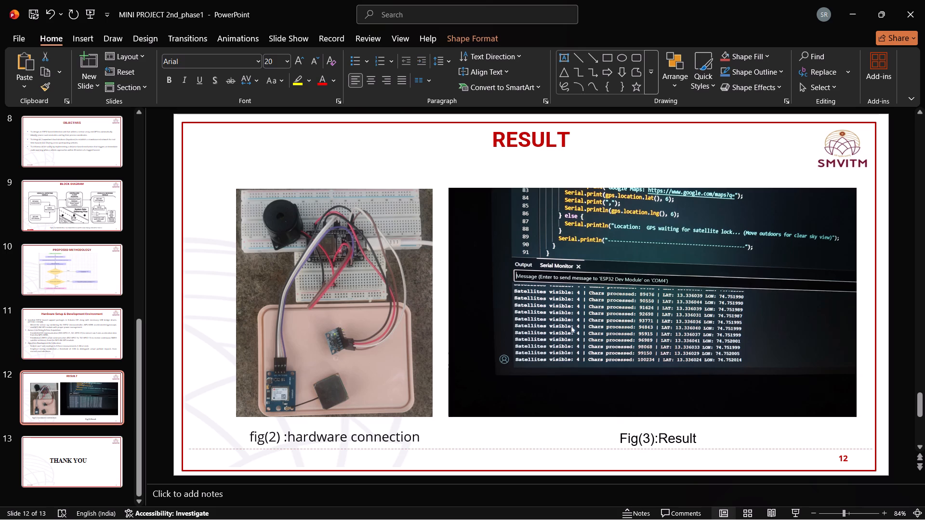
pyautogui.moveTo(636, 427); pyautogui.dragTo(635, 425)
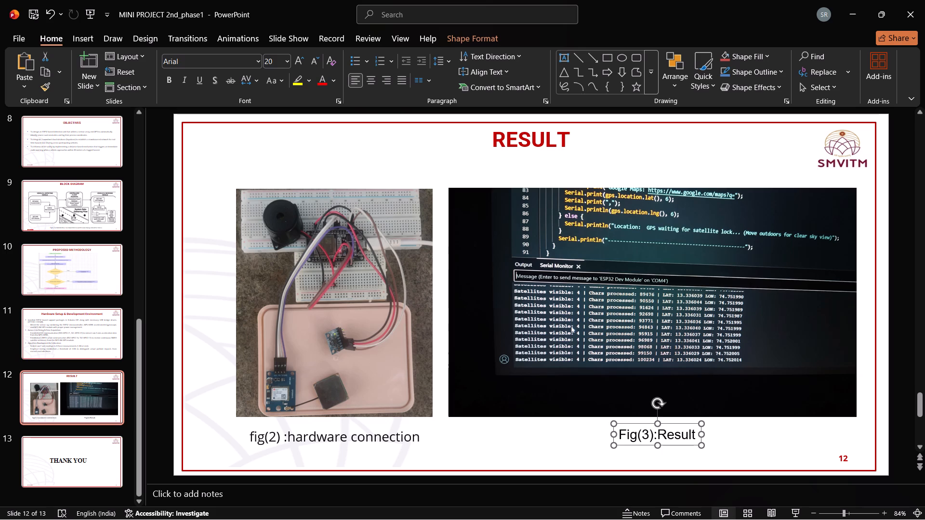
pyautogui.click(696, 434)
# On the INTRODUCTION slide, slide 4, replace "We have" at the start of the third bullet with "This system".
pyautogui.scroll(4, 688, 469)
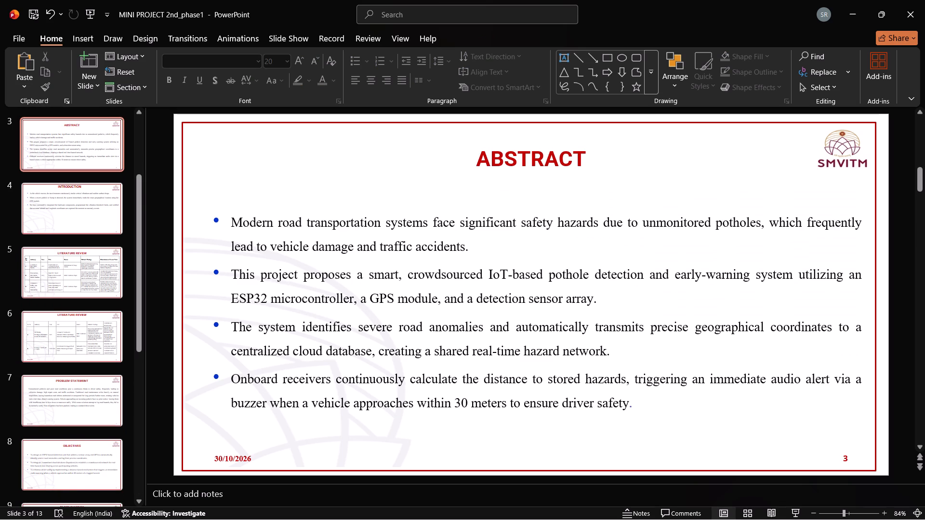
pyautogui.click(104, 221)
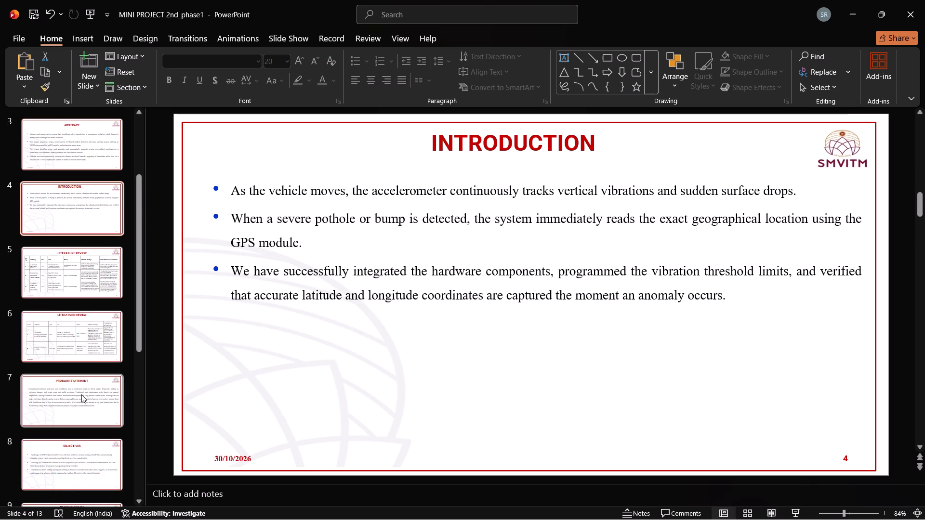
pyautogui.click(279, 272)
pyautogui.press('BackSpace')
pyautogui.press('BackSpace')
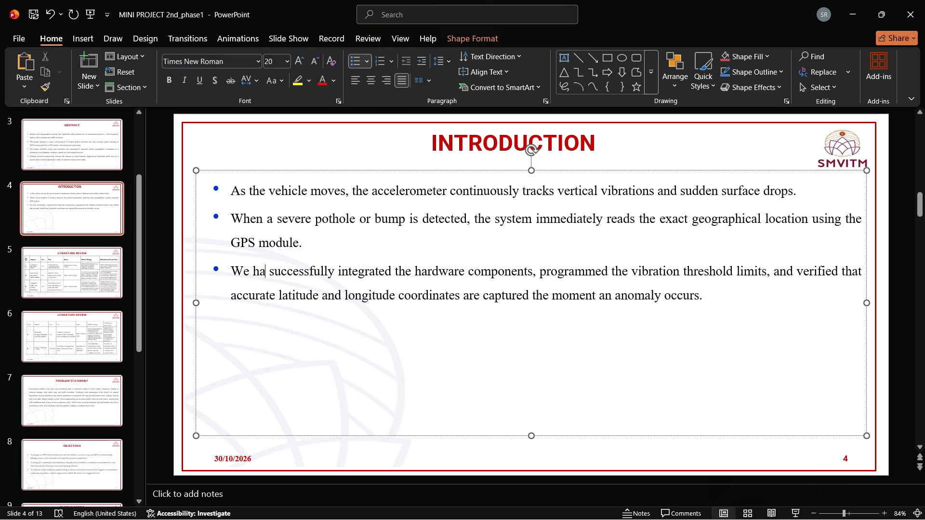
pyautogui.press('BackSpace')
pyautogui.press('BackSpace')
pyautogui.press('BackSpace')
pyautogui.press('BackSpace')
pyautogui.press('BackSpace')
pyautogui.write('th')
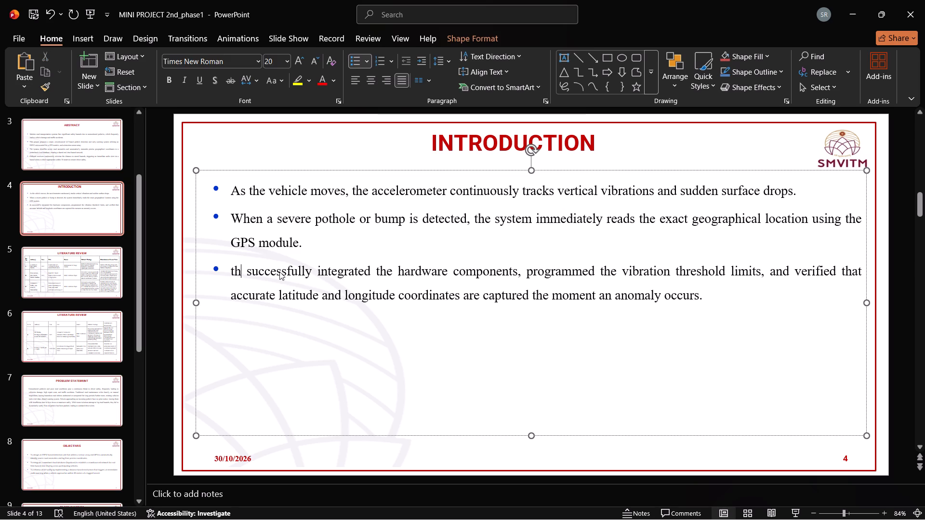
pyautogui.press('BackSpace')
pyautogui.press('BackSpace')
pyautogui.write('This sy')
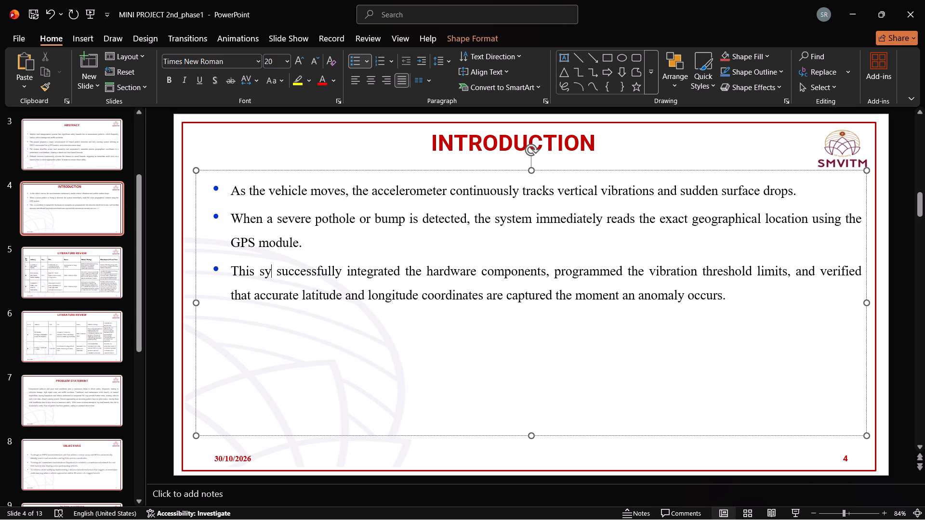
pyautogui.press('y')
pyautogui.press('BackSpace')
pyautogui.write('ste')
pyautogui.press('m')
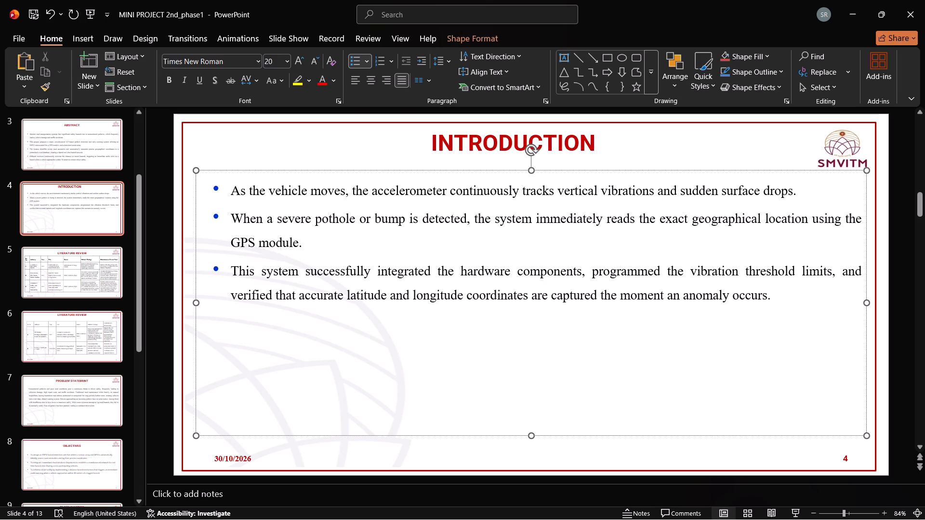
# On the ABSTRACT slide, slide 3, change "sensor array" at the end of the second bullet to "sensors".
pyautogui.scroll(-1, 401, 347)
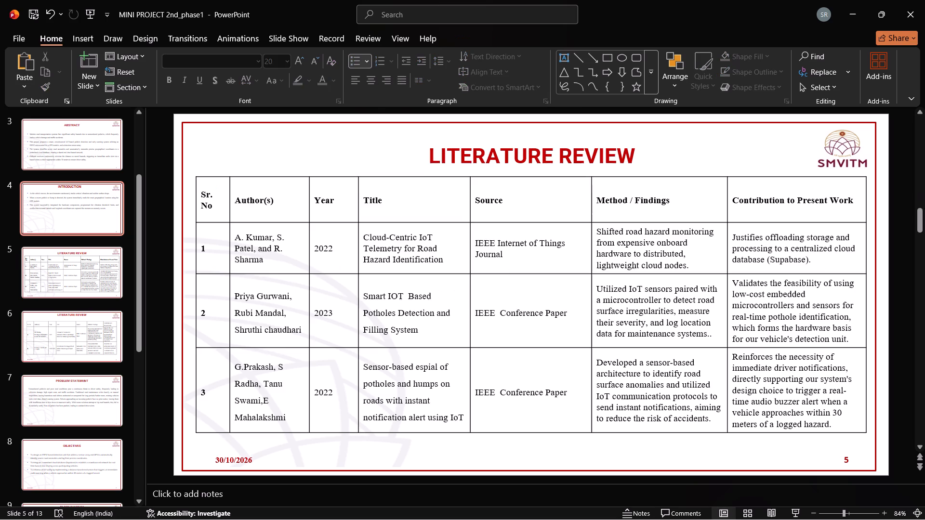
pyautogui.press('Down')
pyautogui.press('Down')
pyautogui.press('Down')
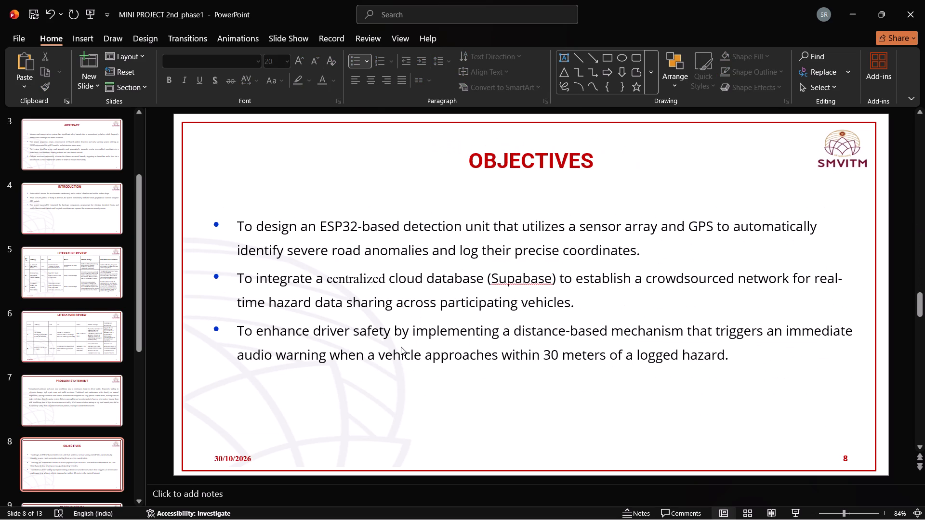
pyautogui.press('Up')
pyautogui.press('Up')
pyautogui.press('Up')
pyautogui.press('Up')
pyautogui.press('Up')
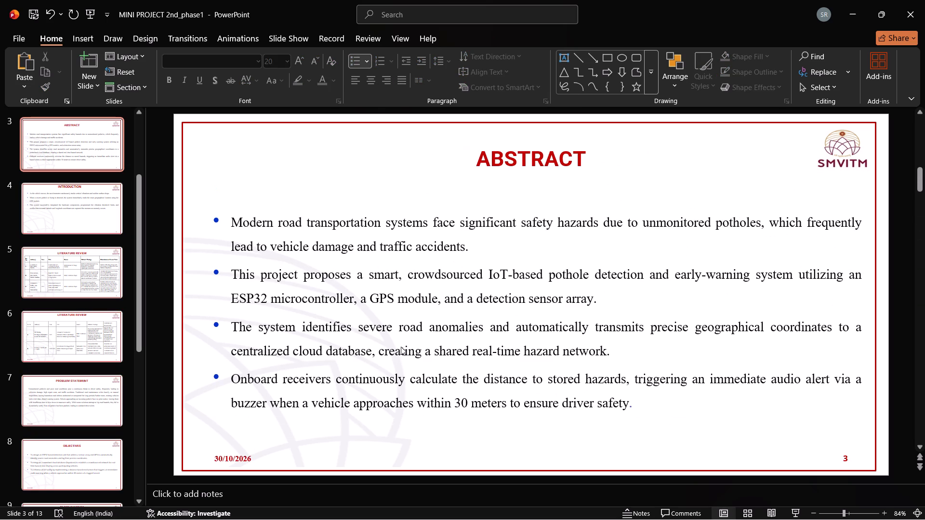
pyautogui.click(594, 299)
pyautogui.press('BackSpace')
pyautogui.press('BackSpace')
pyautogui.press('BackSpace')
pyautogui.press('BackSpace')
pyautogui.press('BackSpace')
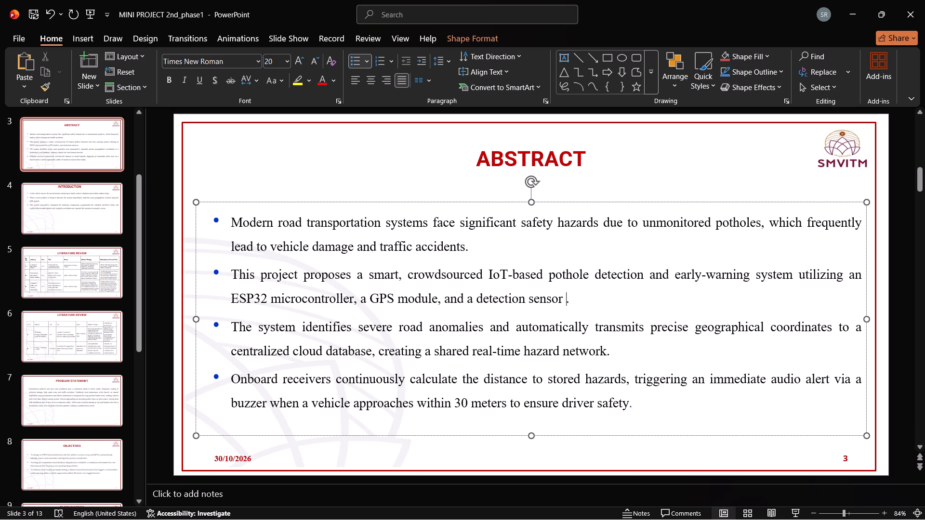
pyautogui.press('BackSpace')
pyautogui.press('s')
# Leave the abstract text and page through the following slides up to the RESULT slide, slide 12.
pyautogui.press('Down')
pyautogui.press('Down')
pyautogui.press('Down')
pyautogui.press('Down')
pyautogui.press('Down')
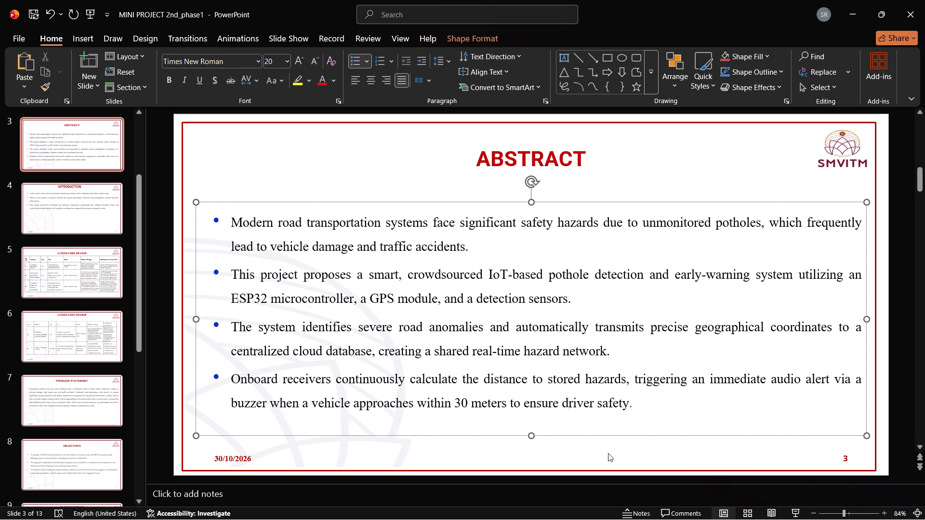
pyautogui.click(608, 453)
pyautogui.press('Down')
pyautogui.press('Down')
pyautogui.press('Down')
pyautogui.press('Down')
pyautogui.press('Down')
pyautogui.press('Down')
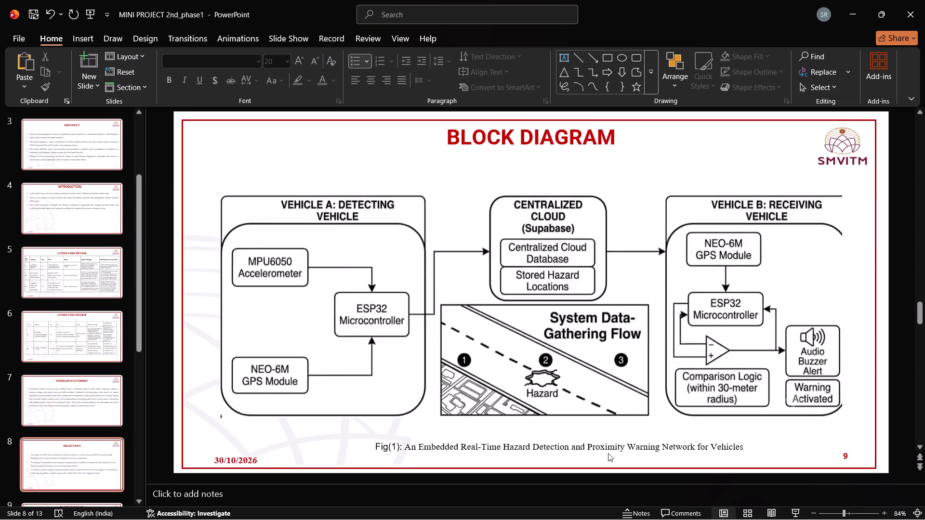
pyautogui.press('Down')
pyautogui.press('Down')
pyautogui.press('Up')
pyautogui.press('Down')
pyautogui.press('Down')
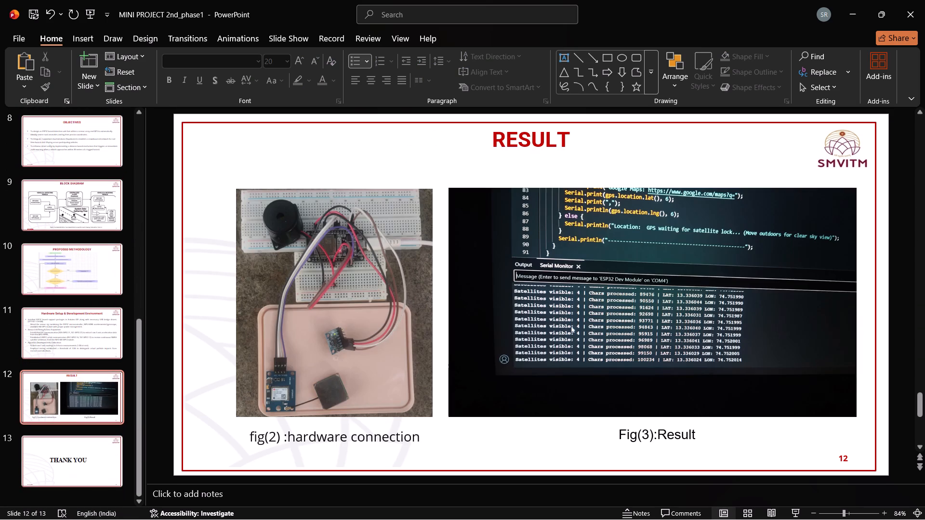
# Replace "Result" in the Fig(3) caption beneath the serial monitor photo with "Location detected".
pyautogui.click(695, 437)
pyautogui.click(695, 437)
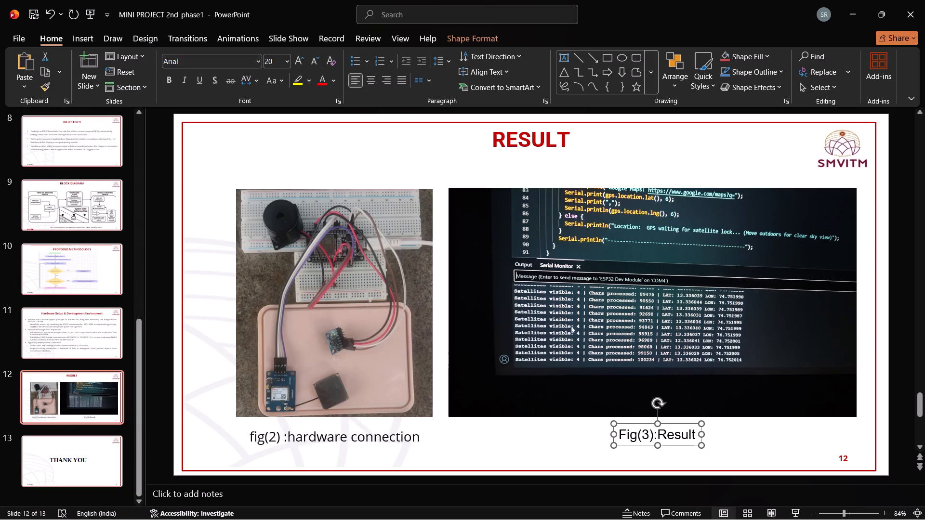
pyautogui.click(692, 437)
pyautogui.press('Right')
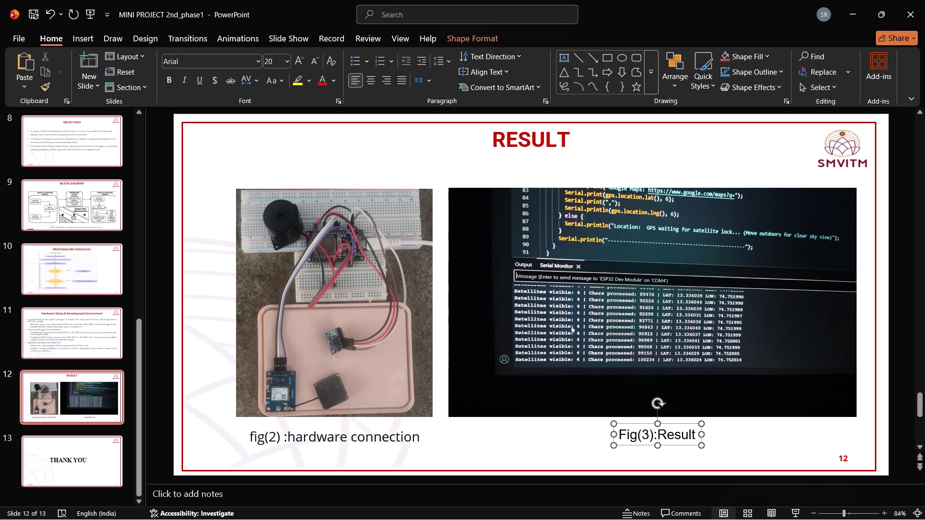
pyautogui.press('BackSpace')
pyautogui.press('BackSpace')
pyautogui.press('BackSpace')
pyautogui.press('BackSpace')
pyautogui.press('BackSpace')
pyautogui.press('BackSpace')
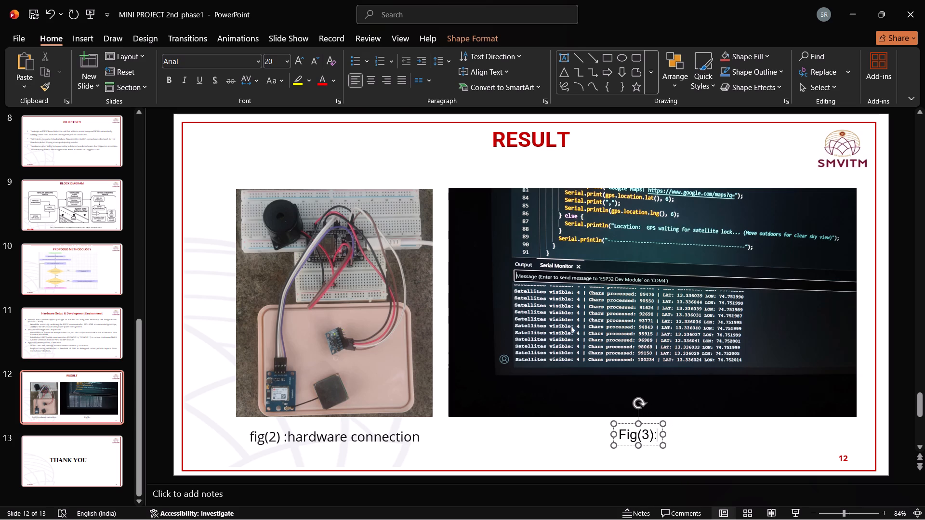
pyautogui.write('lo')
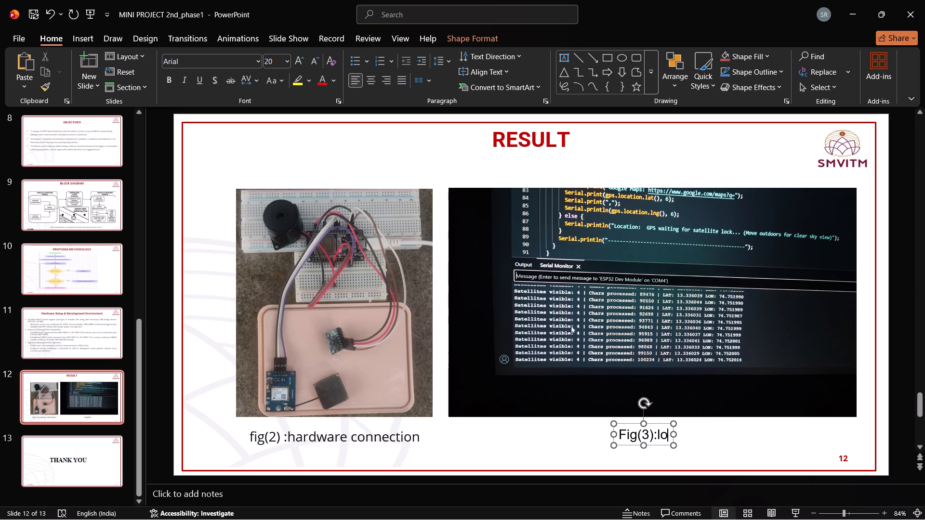
pyautogui.press('BackSpace')
pyautogui.press('BackSpace')
pyautogui.write('LO')
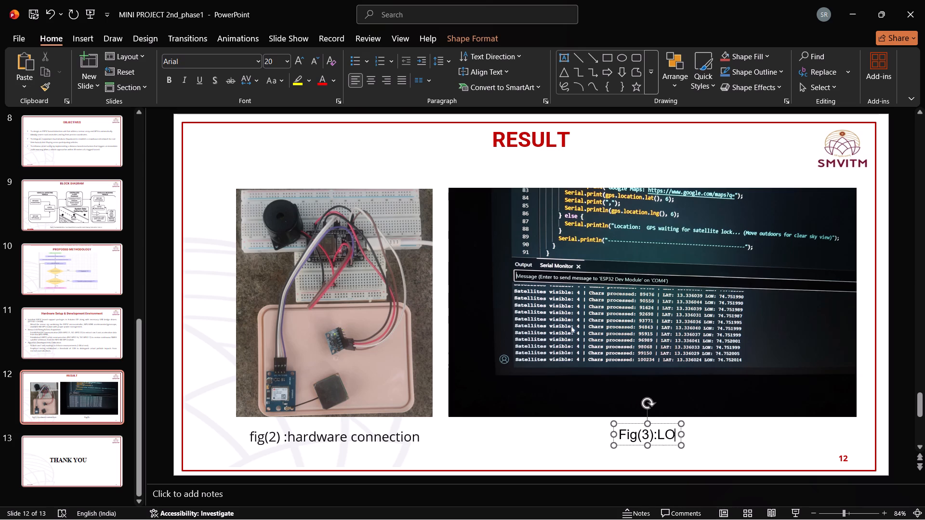
pyautogui.press('BackSpace')
pyautogui.write('oa')
pyautogui.press('BackSpace')
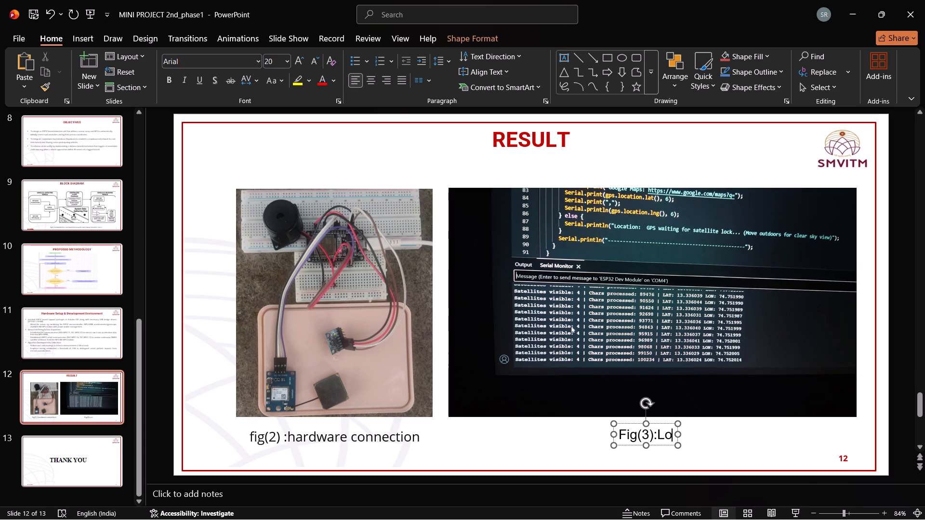
pyautogui.write('cato')
pyautogui.press('BackSpace')
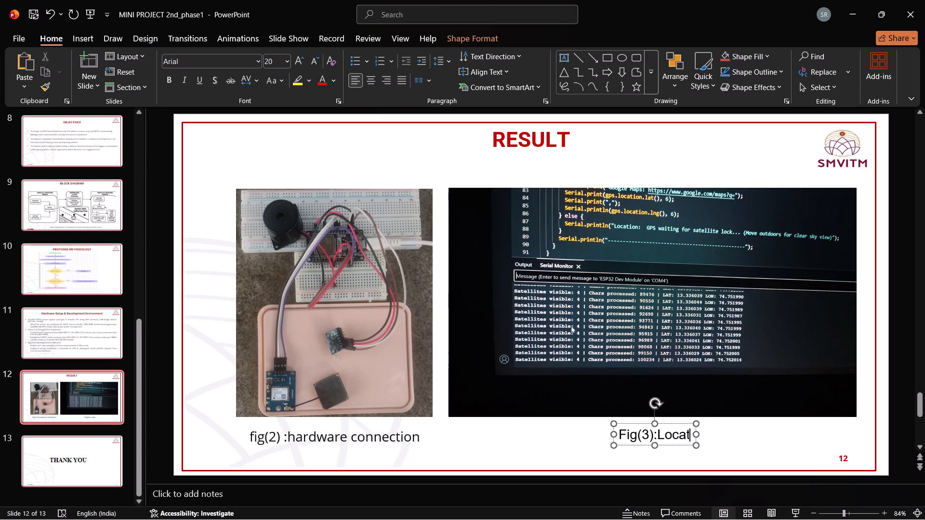
pyautogui.write('ion')
pyautogui.press('space')
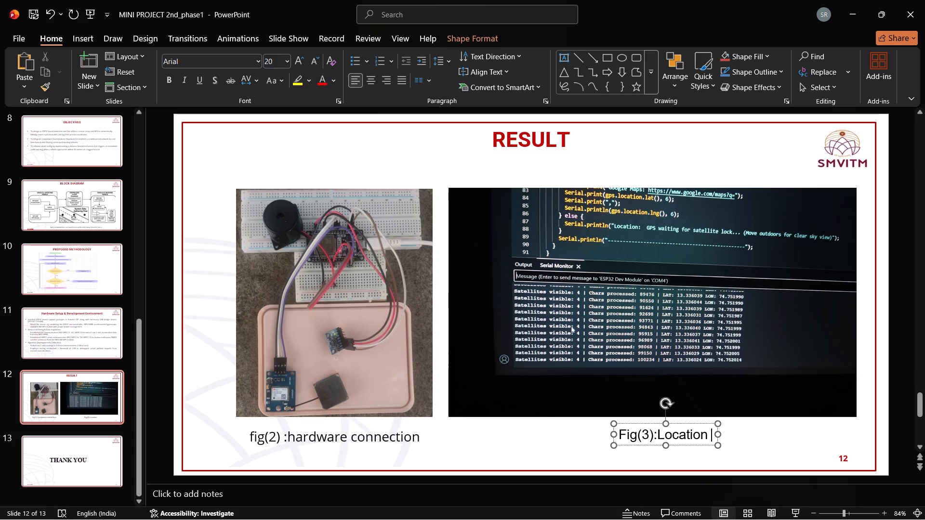
pyautogui.write('detected')
# Capitalise the last word of the Fig(3) caption and change its ending so the caption reads "Fig(3):Location Detection".
pyautogui.press('Left')
pyautogui.press('Left')
pyautogui.press('Left')
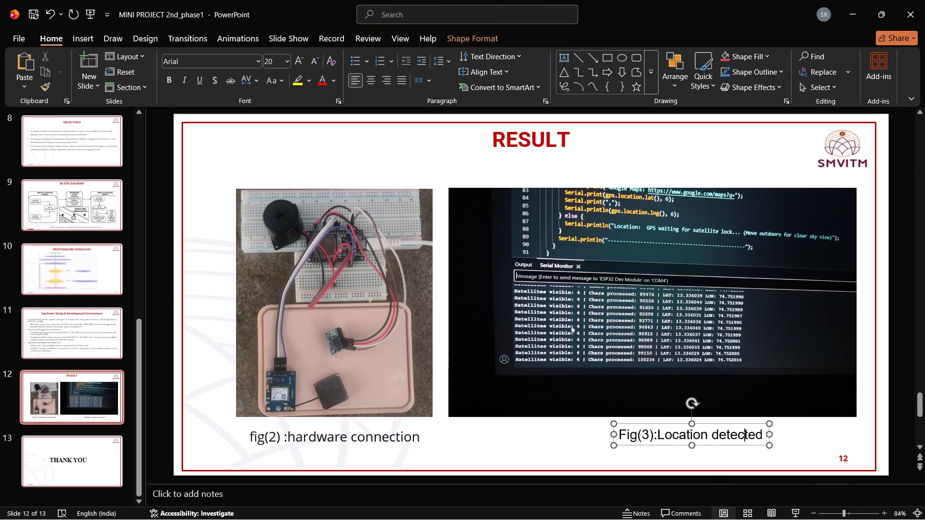
pyautogui.press('Left')
pyautogui.press('Left')
pyautogui.press('Left')
pyautogui.press('Left')
pyautogui.press('BackSpace')
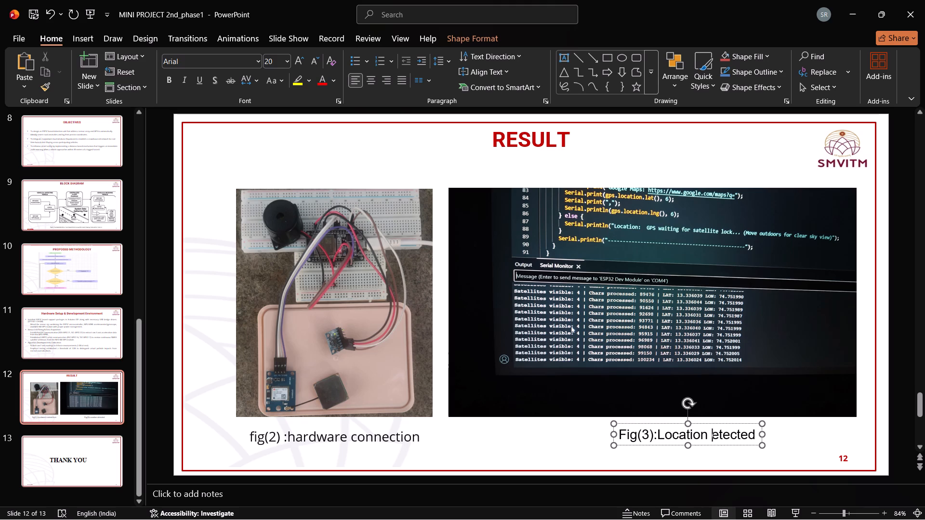
pyautogui.hotkey('shift', 'd')
pyautogui.press('Right')
pyautogui.press('Right')
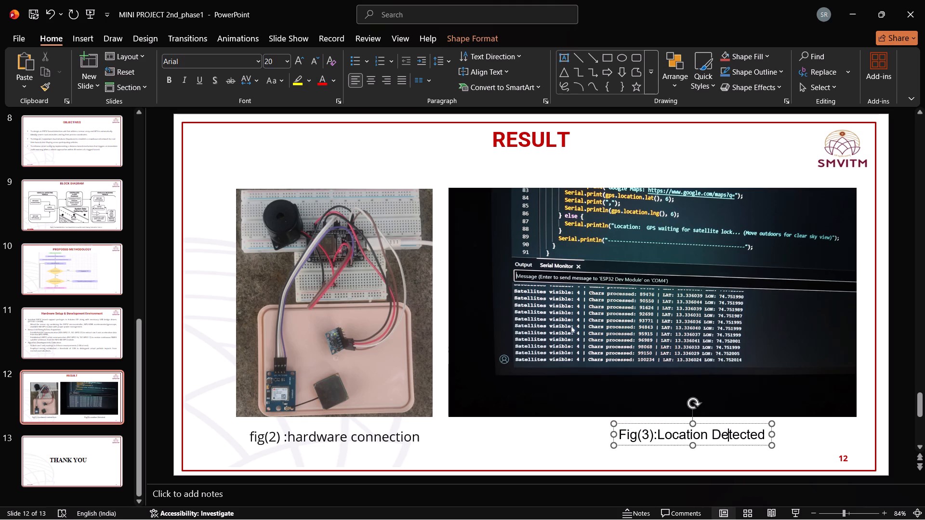
pyautogui.press('Right')
pyautogui.press('Right')
pyautogui.press('Right')
pyautogui.press('Right')
pyautogui.press('Right')
pyautogui.press('BackSpace')
pyautogui.press('BackSpace')
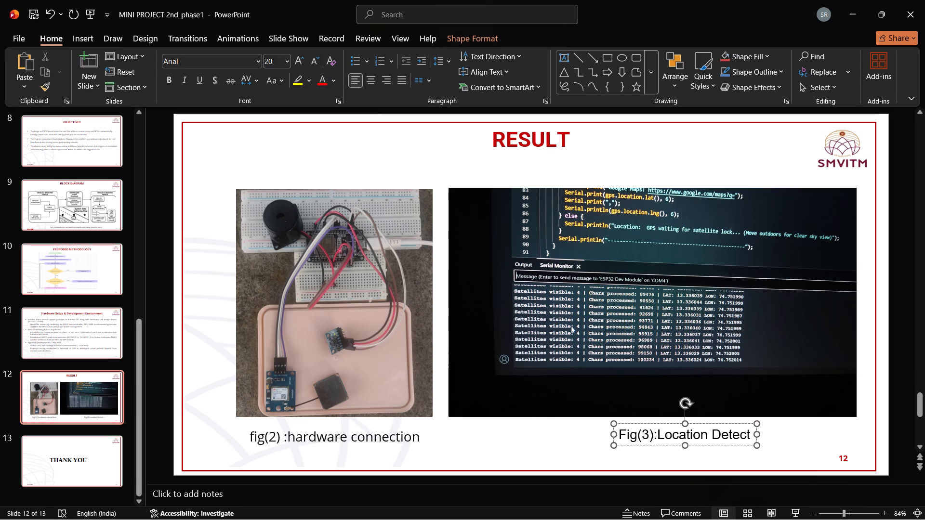
pyautogui.write('ion')
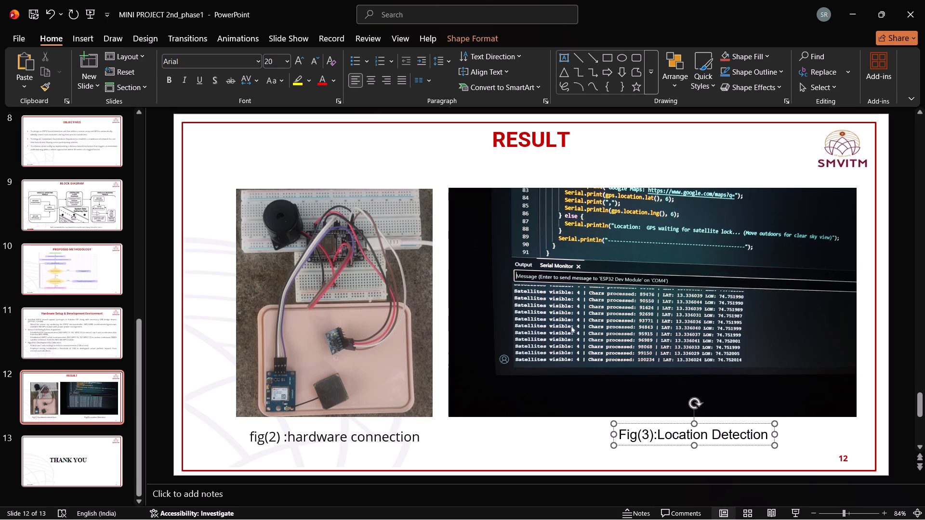
pyautogui.click(817, 438)
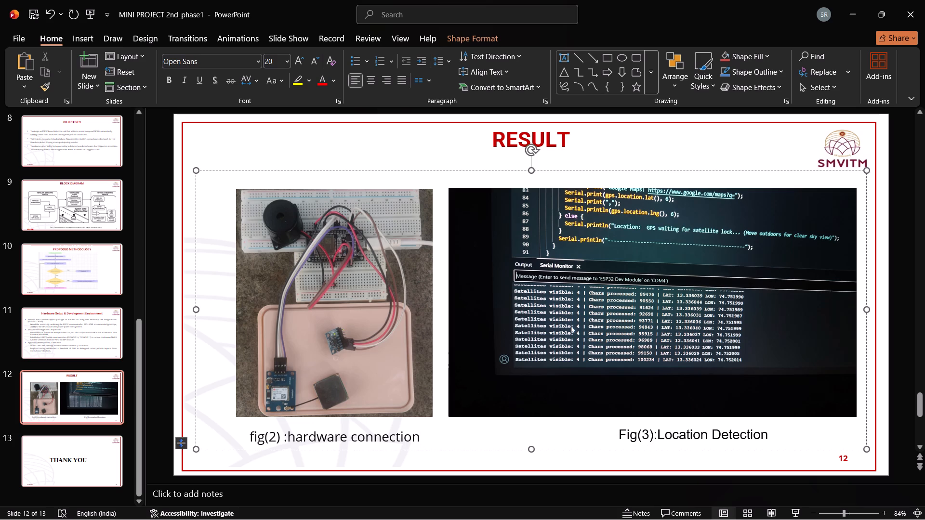
# Save the presentation.
pyautogui.hotkey('ctrl', 's')
# Leave the text on the RESULT slide and page back through the slides to the OUTLINE slide, slide 2.
pyautogui.press('Up')
pyautogui.click(577, 462)
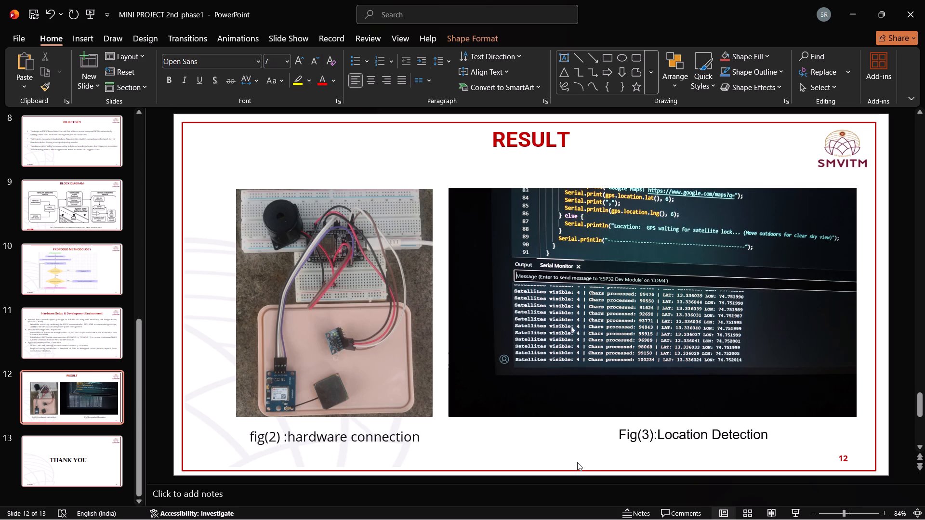
pyautogui.press('Up')
pyautogui.press('Up')
pyautogui.press('Up')
pyautogui.press('Up')
pyautogui.press('Up')
pyautogui.press('Up')
pyautogui.press('Up')
pyautogui.press('Up')
pyautogui.press('Up')
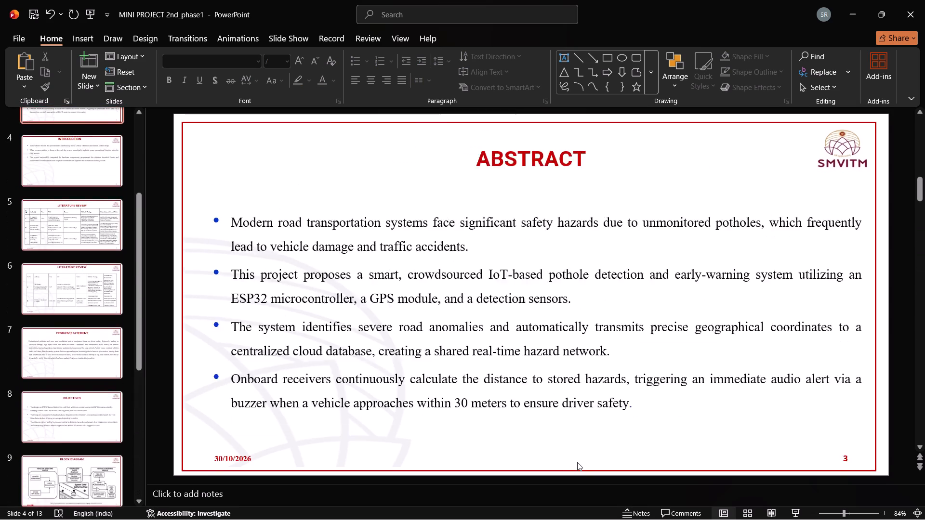
pyautogui.press('Up')
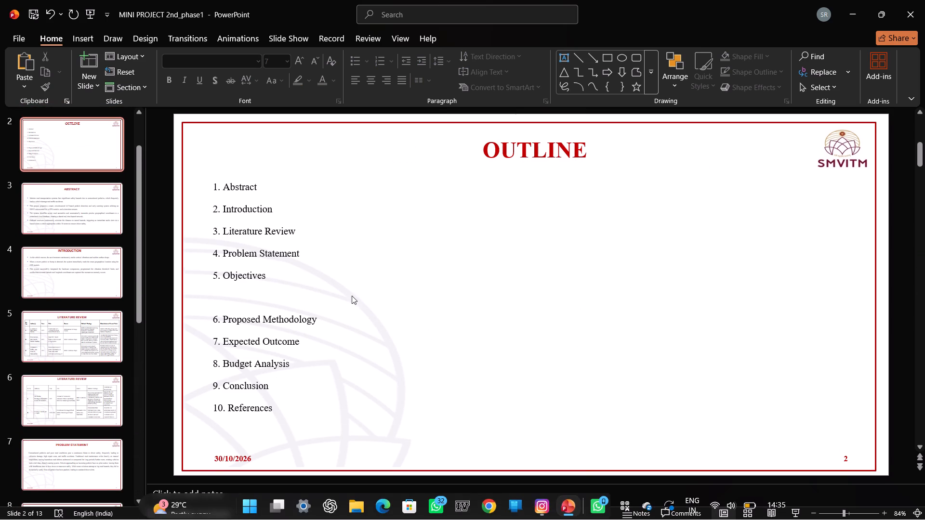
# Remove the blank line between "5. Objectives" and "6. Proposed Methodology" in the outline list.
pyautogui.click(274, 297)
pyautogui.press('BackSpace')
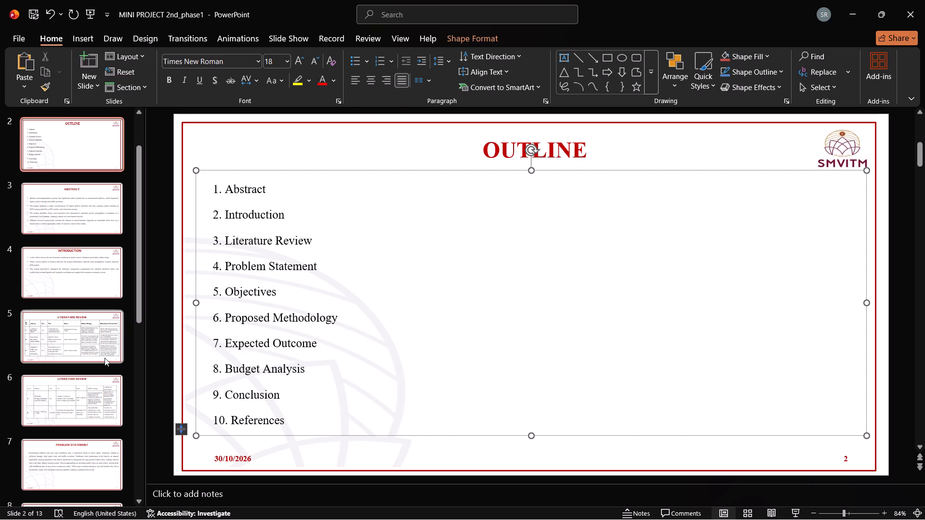
# Start a new line below "5. Objectives" in the outline list and set its font colour to black.
pyautogui.scroll(-1, 70, 328)
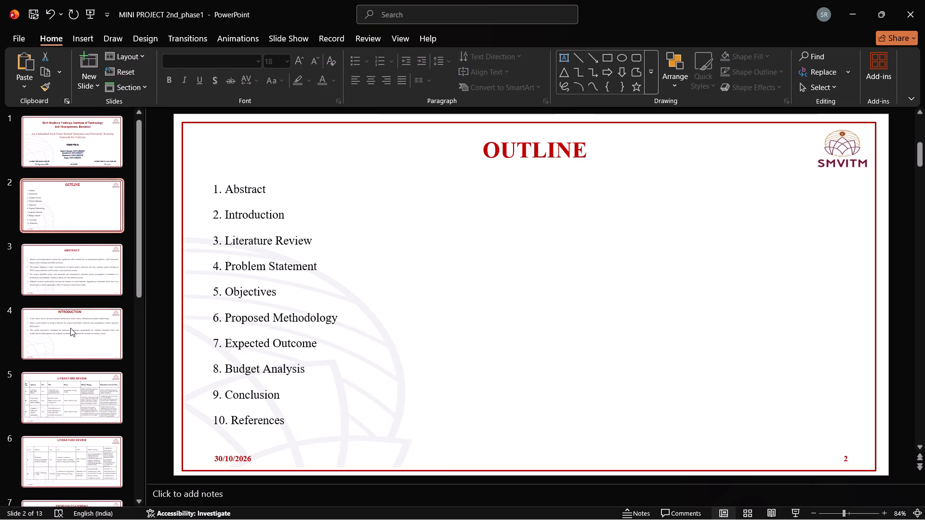
pyautogui.scroll(-1, 70, 328)
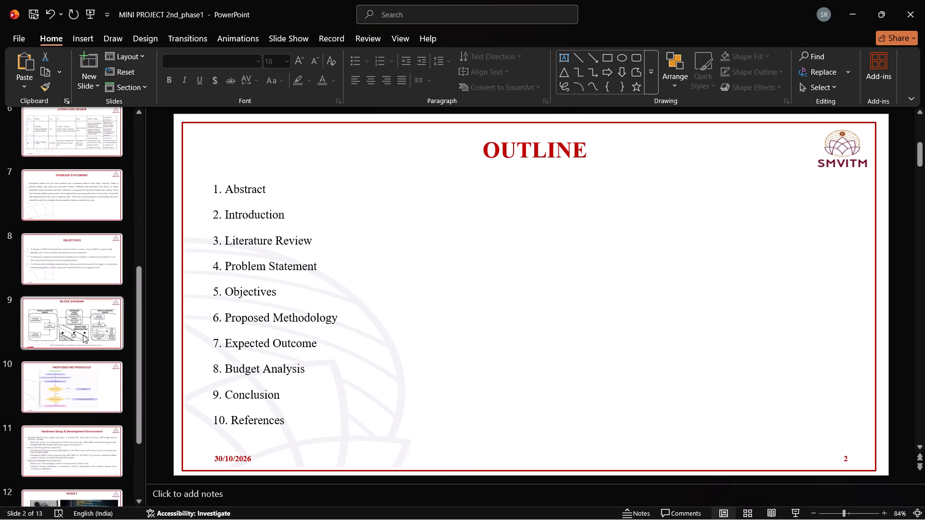
pyautogui.click(278, 290)
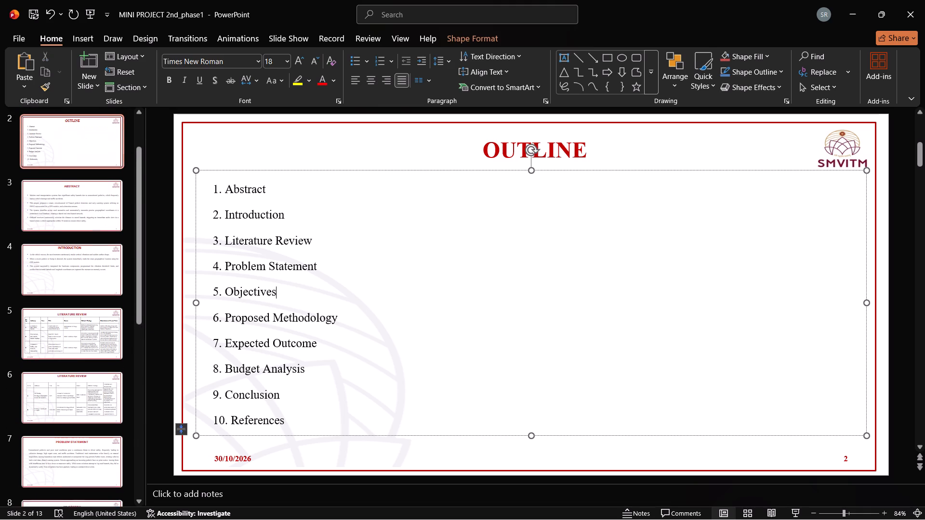
pyautogui.press('Return')
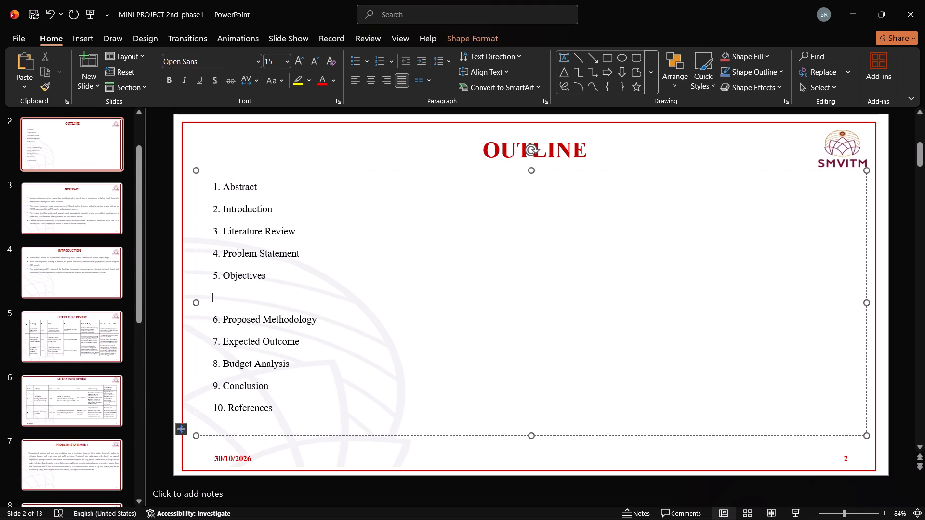
pyautogui.press('6')
pyautogui.press('BackSpace')
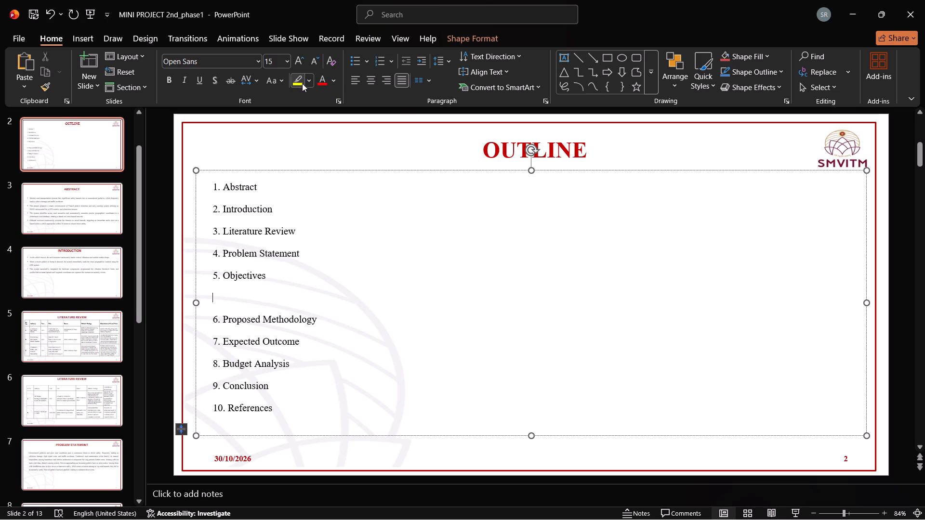
pyautogui.click(334, 83)
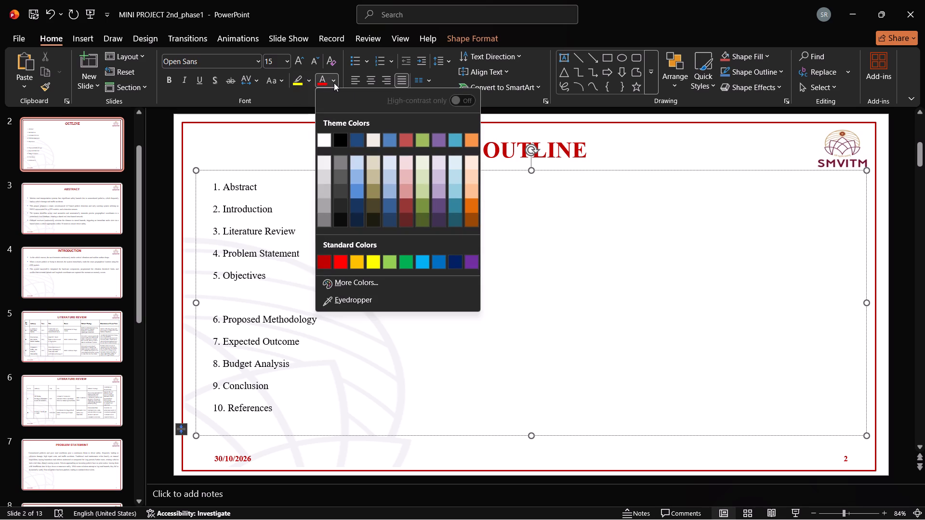
pyautogui.click(338, 141)
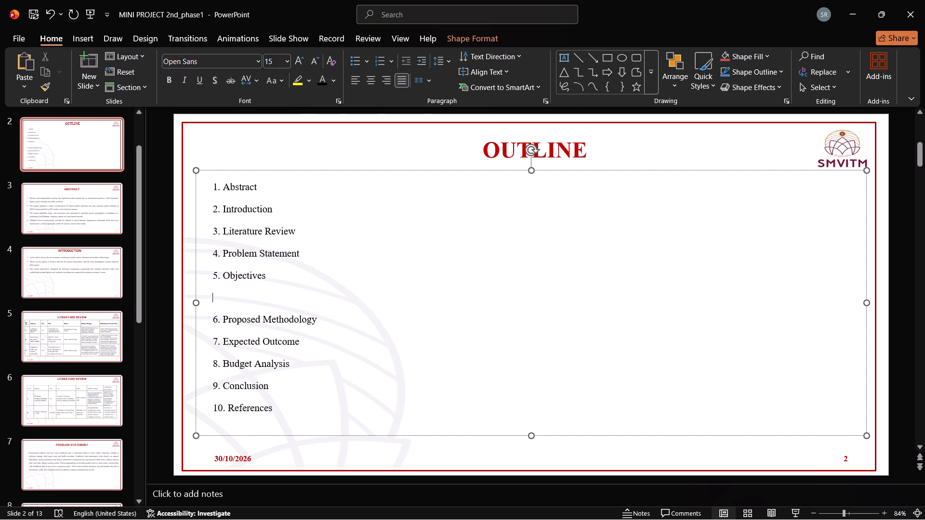
# Enter "6.Block Diagram" on the new line between "5. Objectives" and "6. Proposed Methodology".
pyautogui.press('6')
pyautogui.press('.')
pyautogui.write('Blo')
pyautogui.press('c')
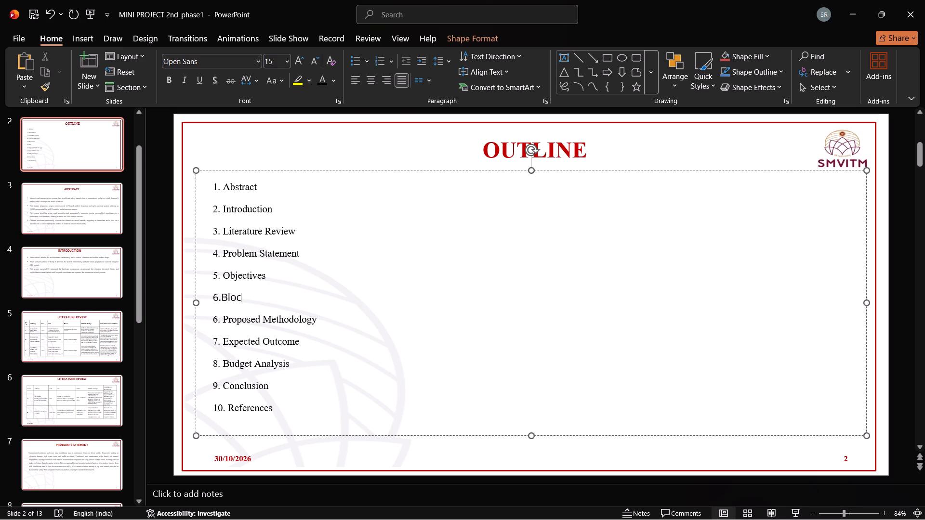
pyautogui.press('k')
pyautogui.press('space')
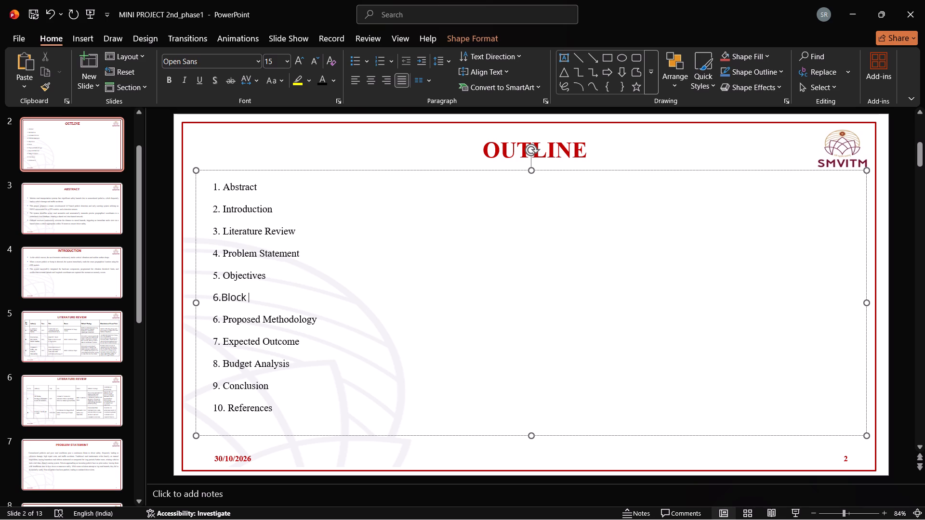
pyautogui.doubleClick(245, 296)
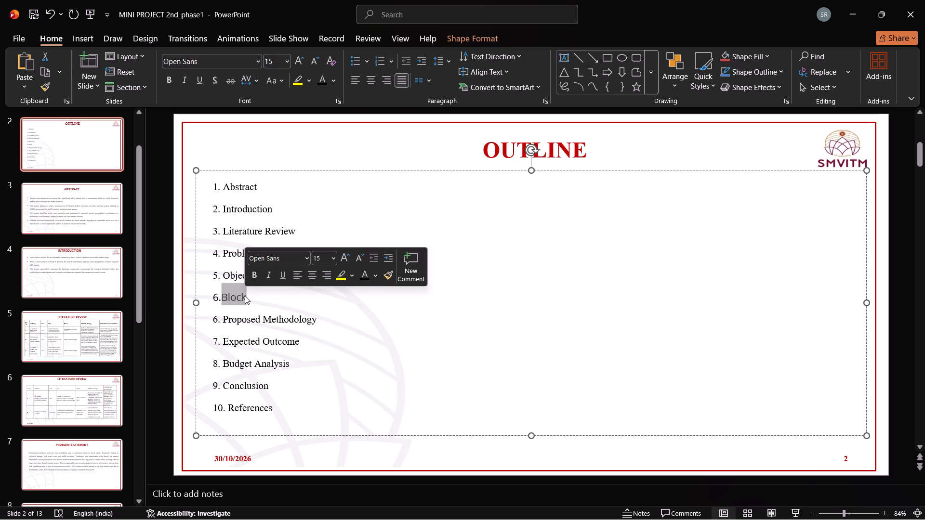
pyautogui.click(265, 306)
pyautogui.click(255, 297)
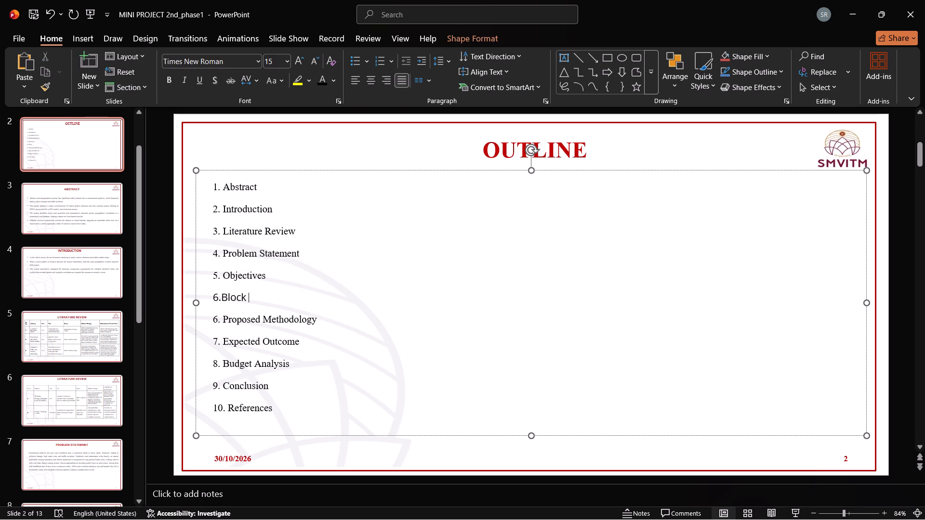
pyautogui.write('Diagram')
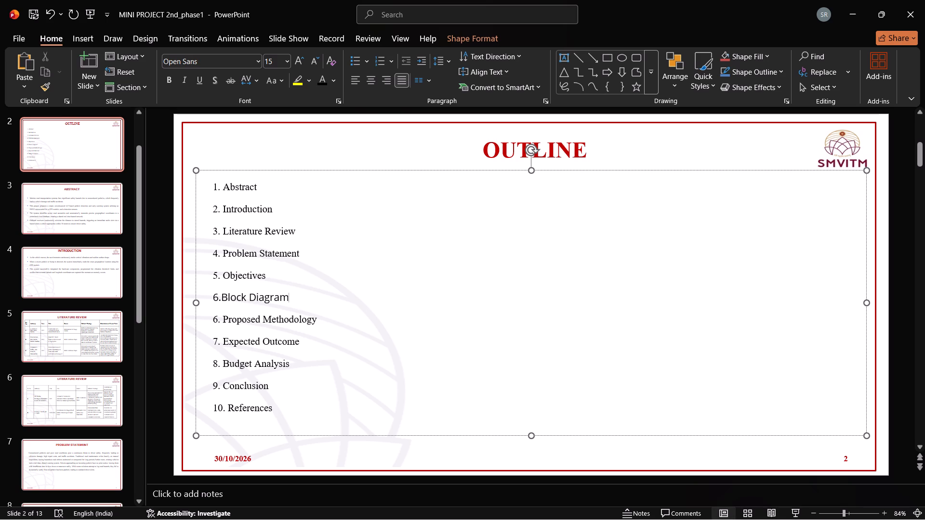
# Delete the words "Expected Outcome" from item 7 of the outline list, keeping its number.
pyautogui.scroll(-1, 91, 338)
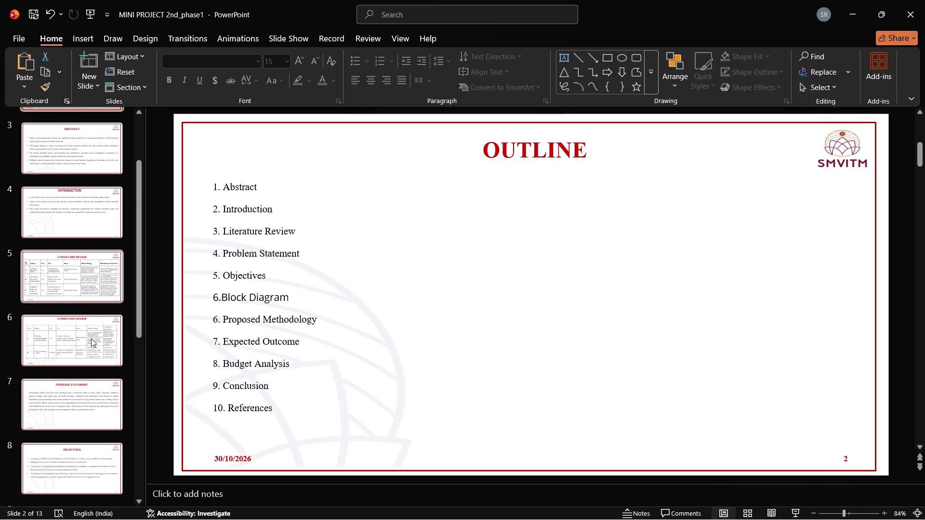
pyautogui.scroll(-3, 91, 338)
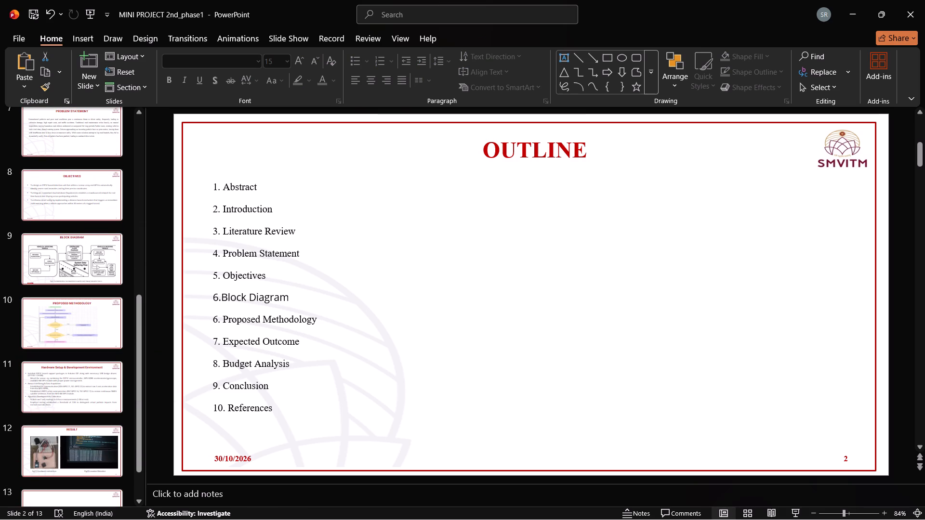
pyautogui.click(299, 341)
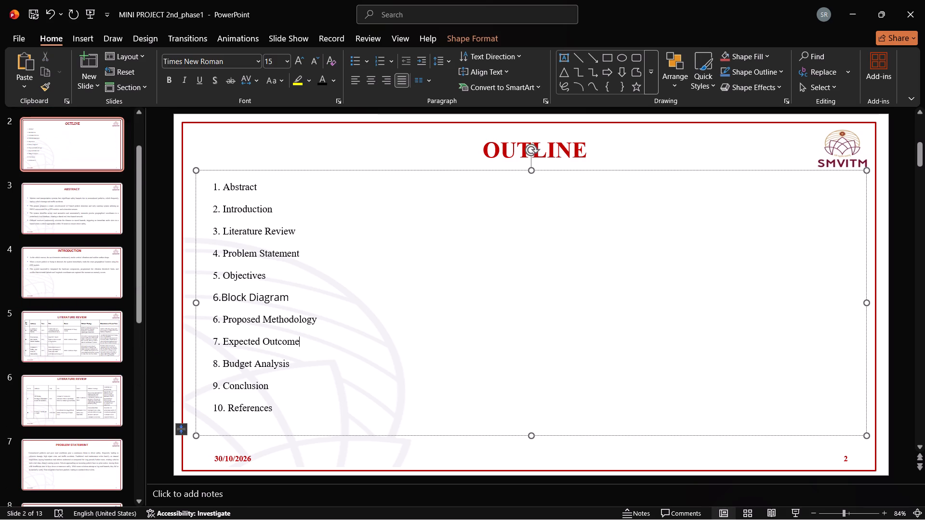
pyautogui.press('BackSpace')
pyautogui.press('BackSpace')
pyautogui.press('BackSpace')
pyautogui.press('BackSpace')
pyautogui.press('BackSpace')
pyautogui.press('BackSpace')
pyautogui.press('BackSpace')
pyautogui.press('BackSpace')
pyautogui.press('BackSpace')
pyautogui.press('BackSpace')
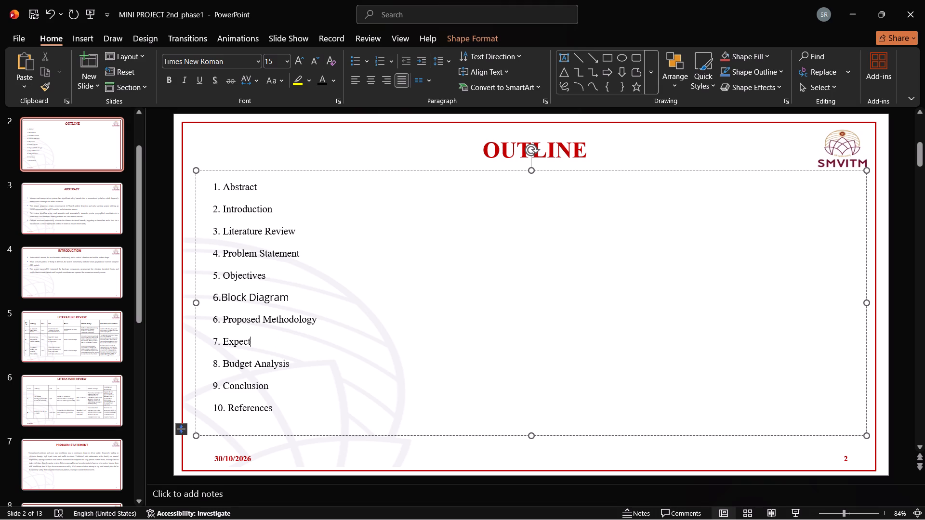
pyautogui.press('BackSpace')
pyautogui.press('BackSpace')
pyautogui.press('BackSpace')
pyautogui.press('BackSpace')
pyautogui.press('BackSpace')
pyautogui.press('BackSpace')
# Enter "Hardware setup & development environment" as the text of outline item 7, matching the section on slide 11.
pyautogui.scroll(-2, 91, 415)
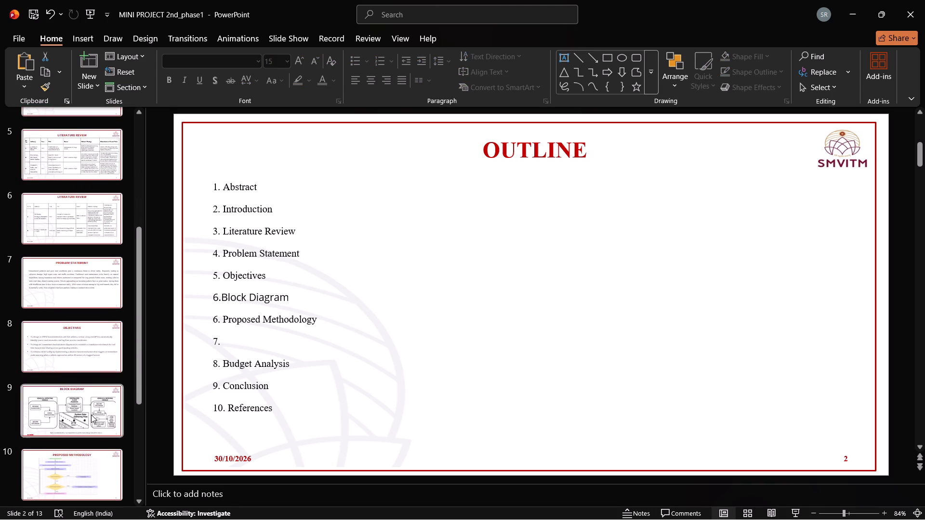
pyautogui.scroll(-2, 91, 415)
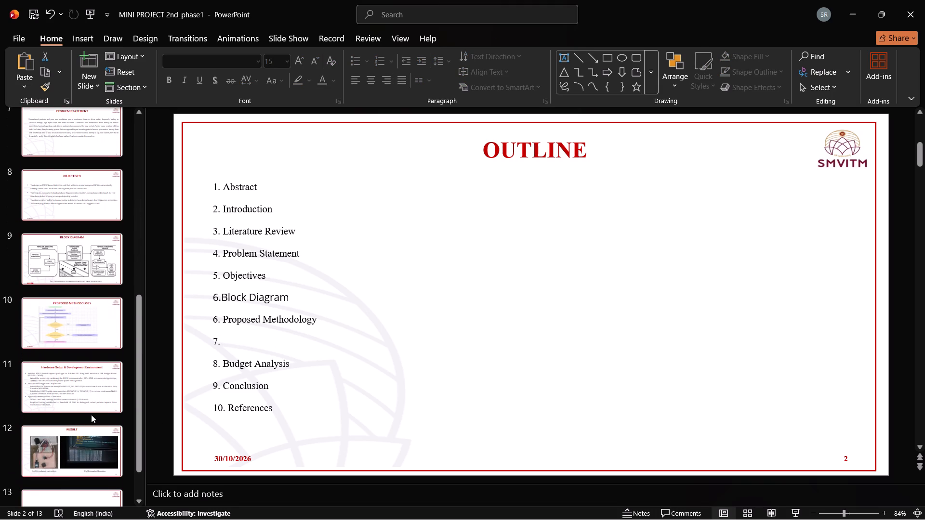
pyautogui.click(225, 346)
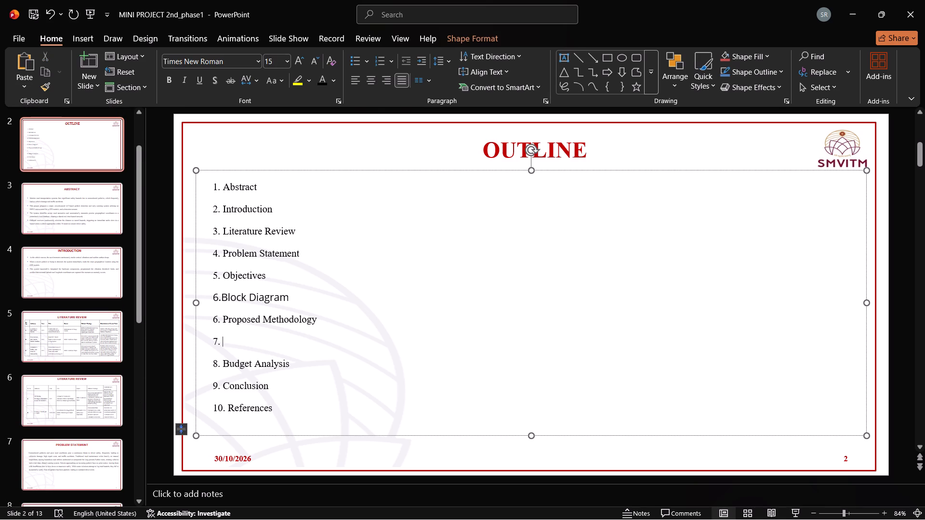
pyautogui.write('Hardware')
pyautogui.press('space')
pyautogui.write('set')
pyautogui.write('up')
pyautogui.press('space')
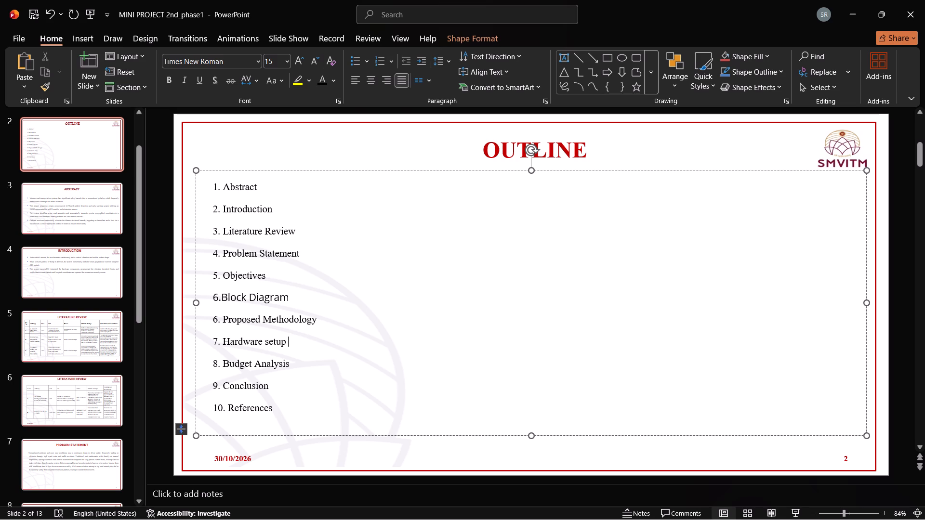
pyautogui.hotkey('shift', '&')
pyautogui.press('space')
pyautogui.write('development')
pyautogui.press('space')
pyautogui.write('environmeny')
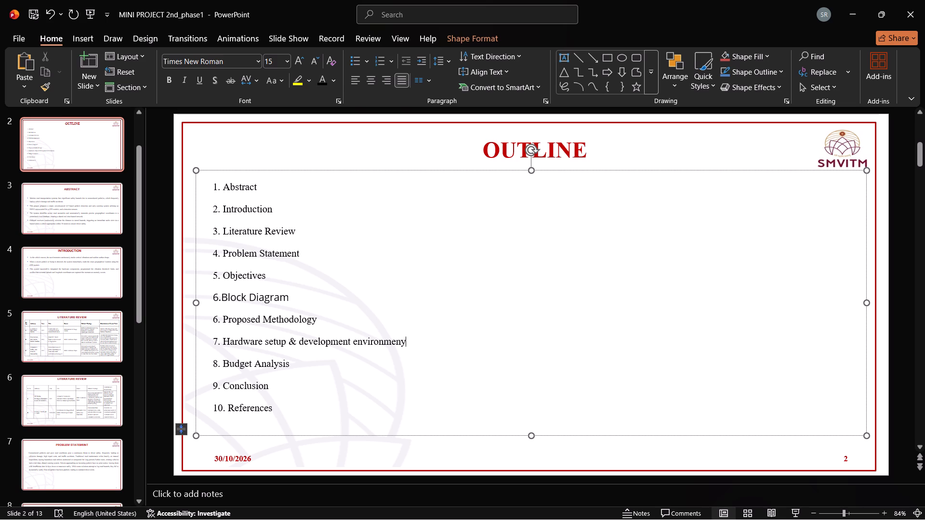
pyautogui.press('BackSpace')
pyautogui.press('t')
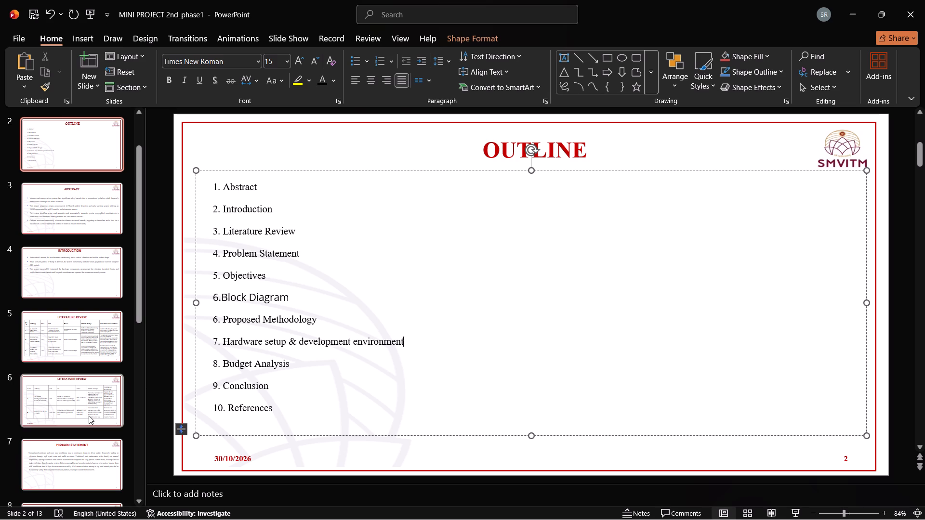
# Delete the text and number of the "10. References" item from the outline list.
pyautogui.scroll(-4, 89, 416)
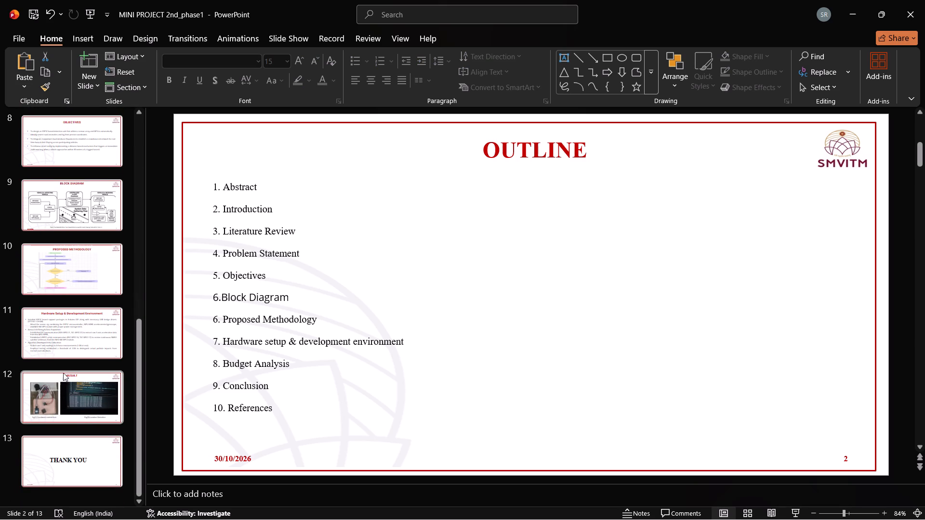
pyautogui.click(278, 410)
pyautogui.press('BackSpace')
pyautogui.press('BackSpace')
pyautogui.press('BackSpace')
pyautogui.press('BackSpace')
pyautogui.press('BackSpace')
pyautogui.press('BackSpace')
pyautogui.press('BackSpace')
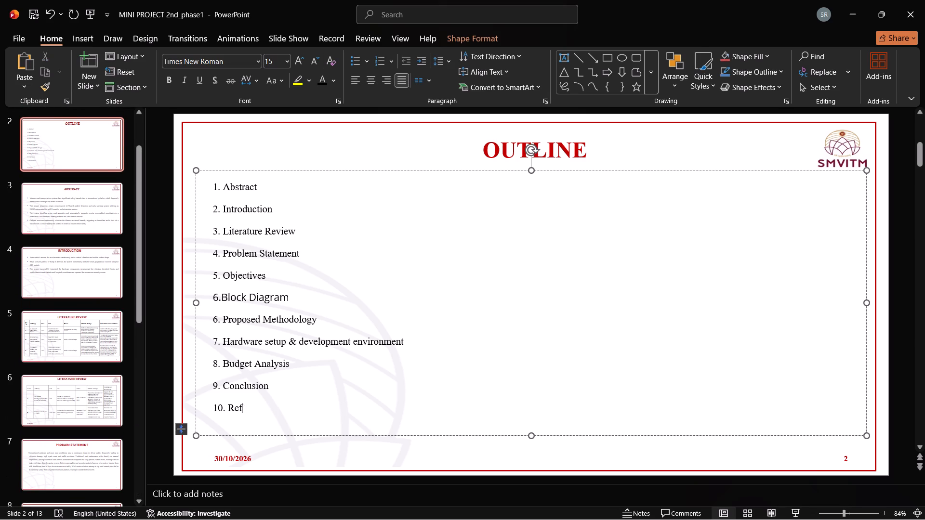
pyautogui.press('BackSpace')
pyautogui.press('BackSpace')
pyautogui.press('BackSpace')
pyautogui.press('BackSpace')
pyautogui.press('BackSpace')
pyautogui.press('BackSpace')
pyautogui.press('BackSpace')
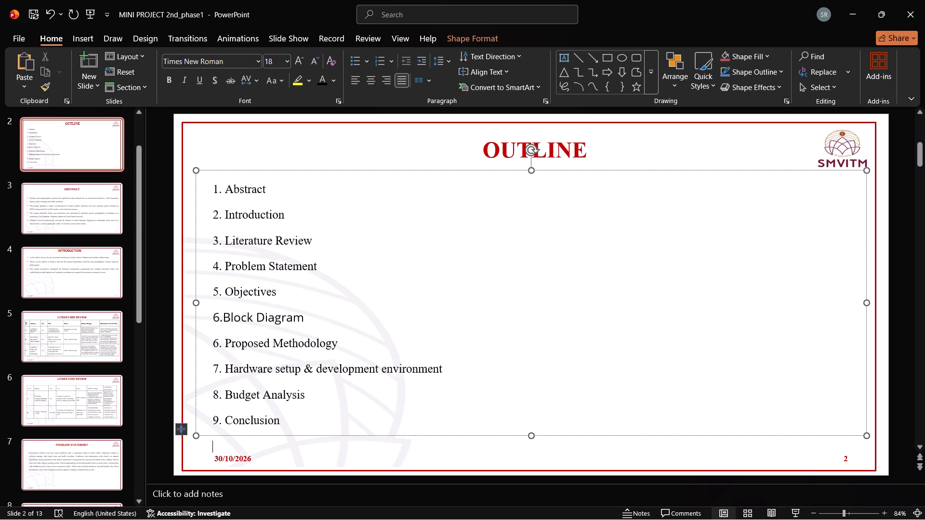
# Replace "Budget Analysis" in item 8 of the outline list with "Result", keeping its number.
pyautogui.click(309, 398)
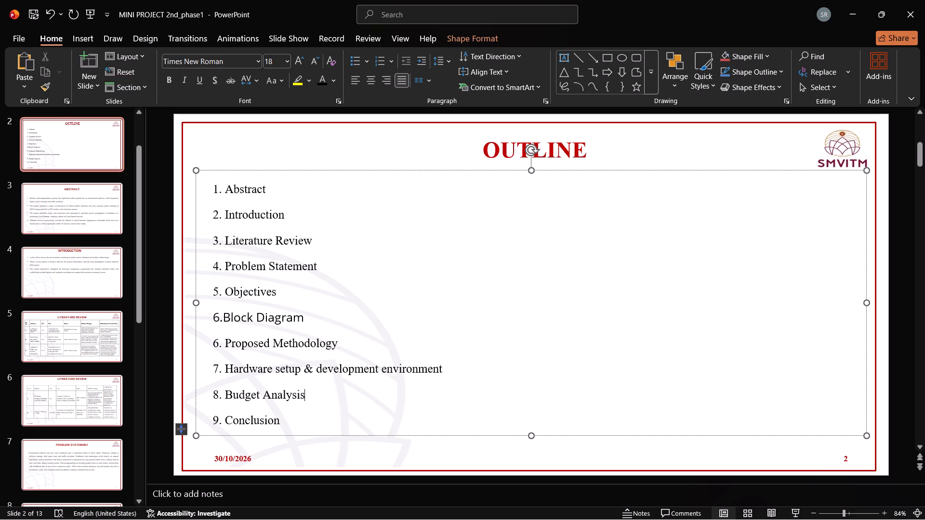
pyautogui.press('BackSpace')
pyautogui.press('BackSpace')
pyautogui.press('BackSpace')
pyautogui.press('BackSpace')
pyautogui.press('BackSpace')
pyautogui.press('BackSpace')
pyautogui.press('BackSpace')
pyautogui.press('BackSpace')
pyautogui.press('BackSpace')
pyautogui.press('BackSpace')
pyautogui.press('BackSpace')
pyautogui.press('BackSpace')
pyautogui.press('BackSpace')
pyautogui.press('BackSpace')
pyautogui.press('BackSpace')
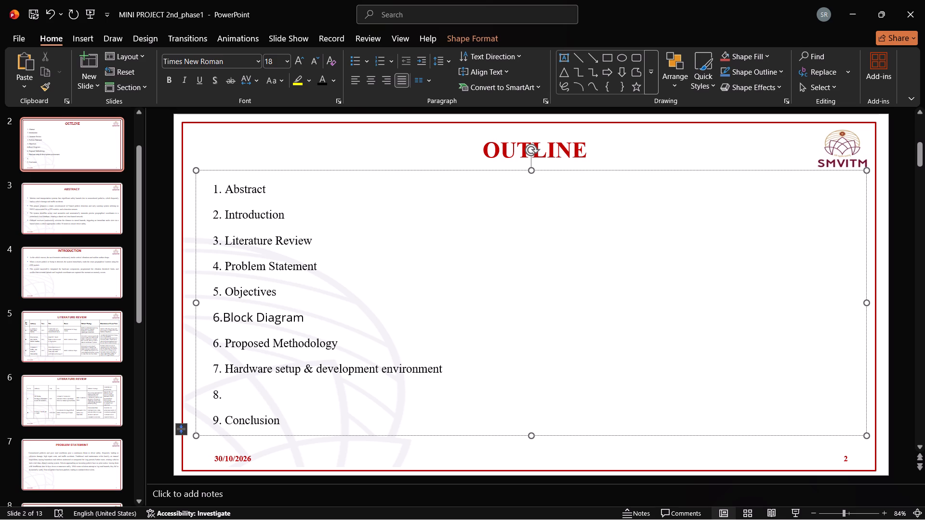
pyautogui.write('Result')
# Delete the text and number of the "9. Conclusion" item from the outline list, checking it against the deck's last slides.
pyautogui.click(315, 426)
pyautogui.scroll(-4, 57, 372)
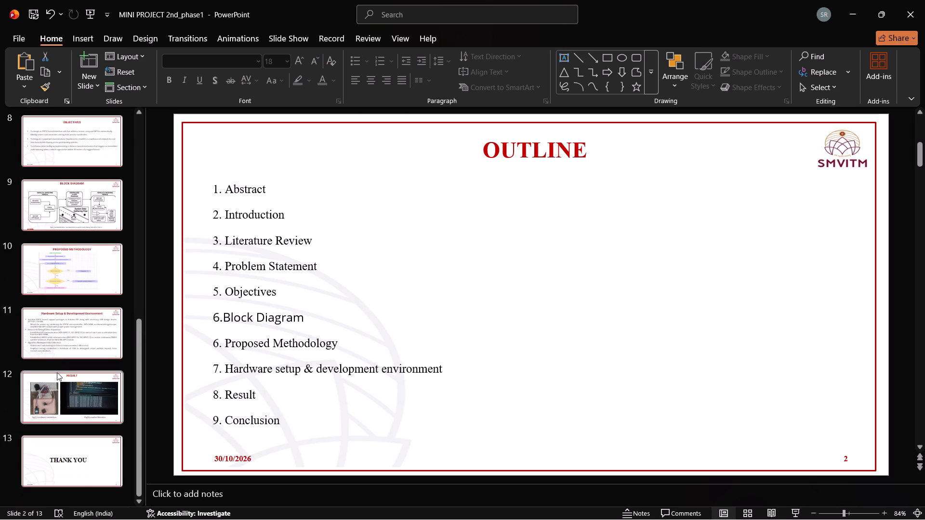
pyautogui.click(282, 423)
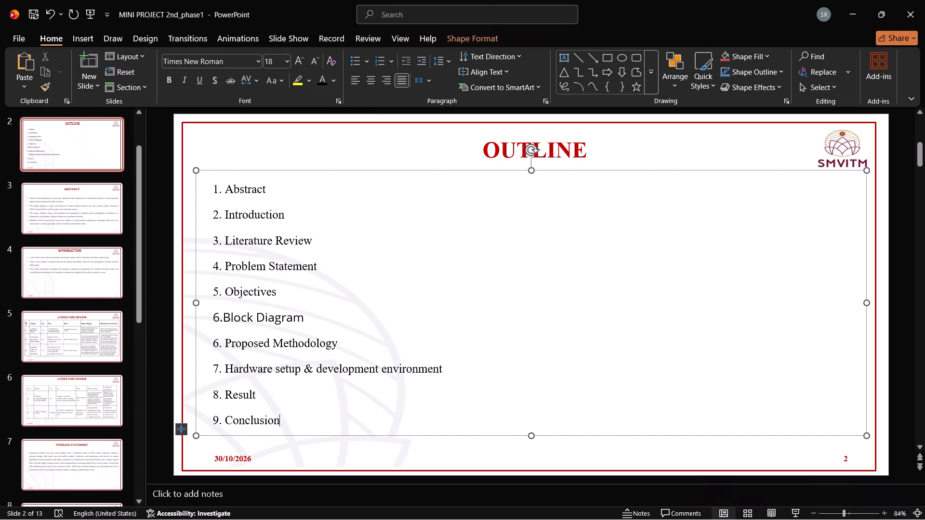
pyautogui.press('BackSpace')
pyautogui.press('BackSpace')
pyautogui.press('BackSpace')
pyautogui.press('BackSpace')
pyautogui.press('BackSpace')
pyautogui.press('BackSpace')
pyautogui.press('BackSpace')
pyautogui.press('BackSpace')
pyautogui.press('BackSpace')
pyautogui.press('BackSpace')
pyautogui.press('BackSpace')
pyautogui.press('BackSpace')
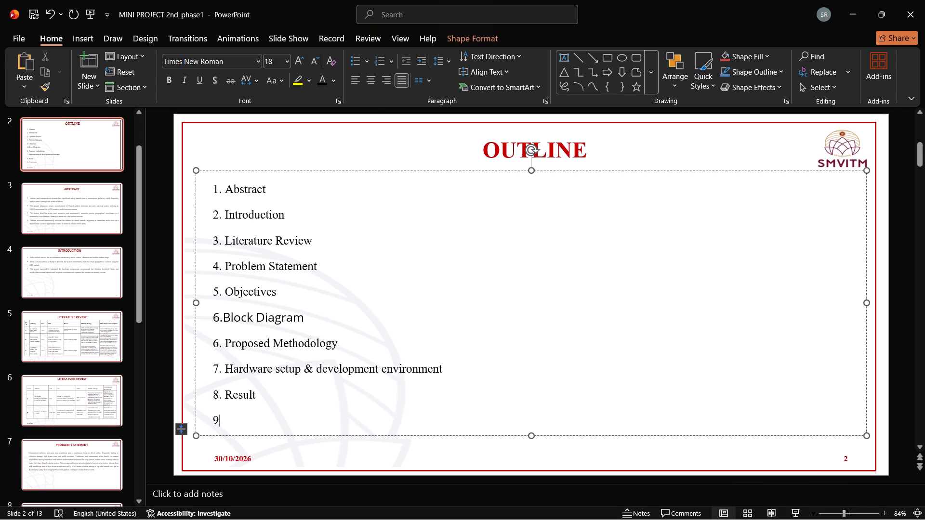
pyautogui.press('BackSpace')
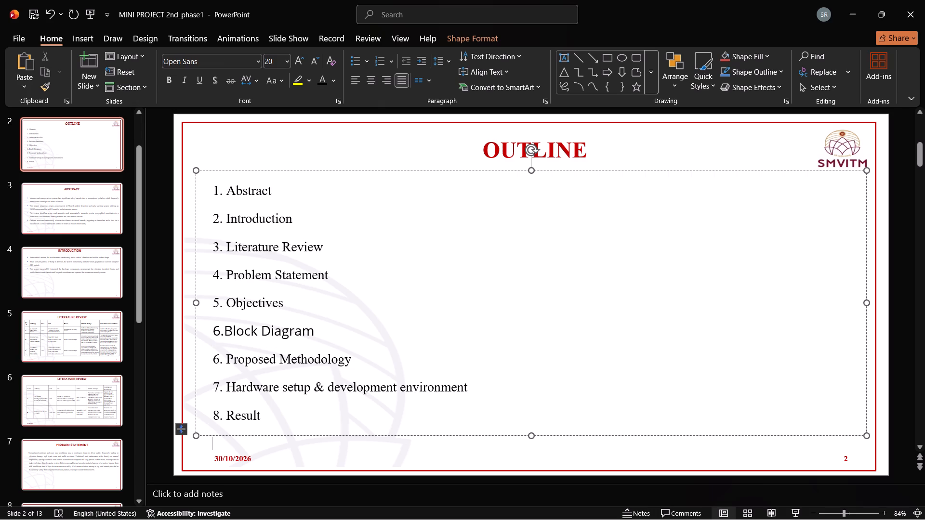
# Set the font size of the entire outline list to 20.
pyautogui.hotkey('ctrl', 'a')
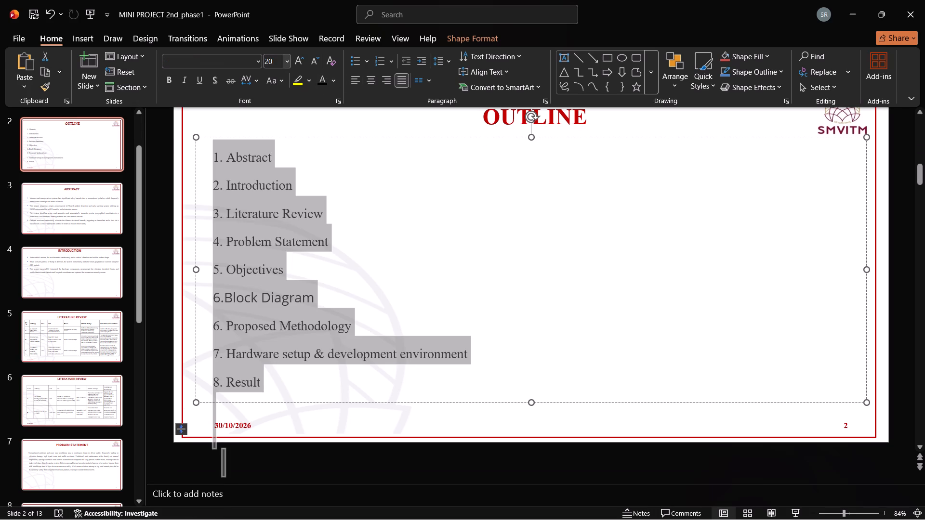
pyautogui.click(287, 66)
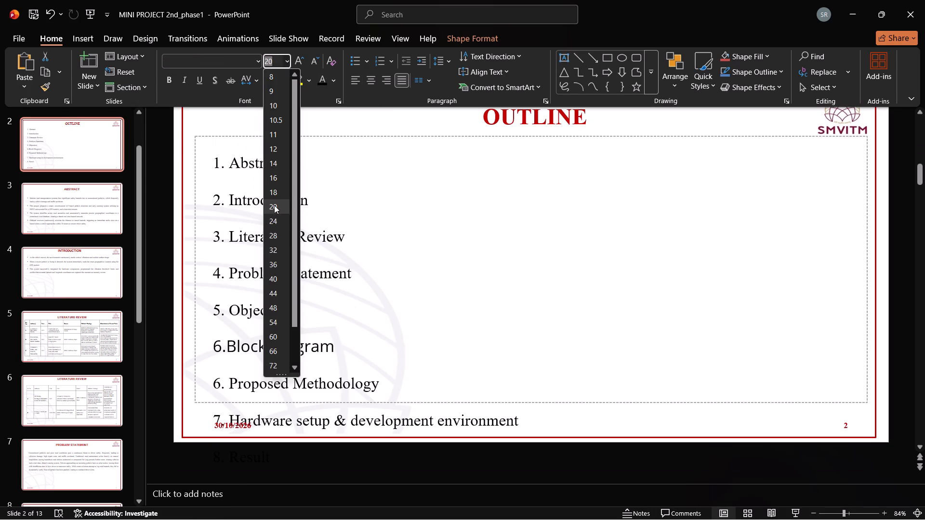
pyautogui.click(275, 203)
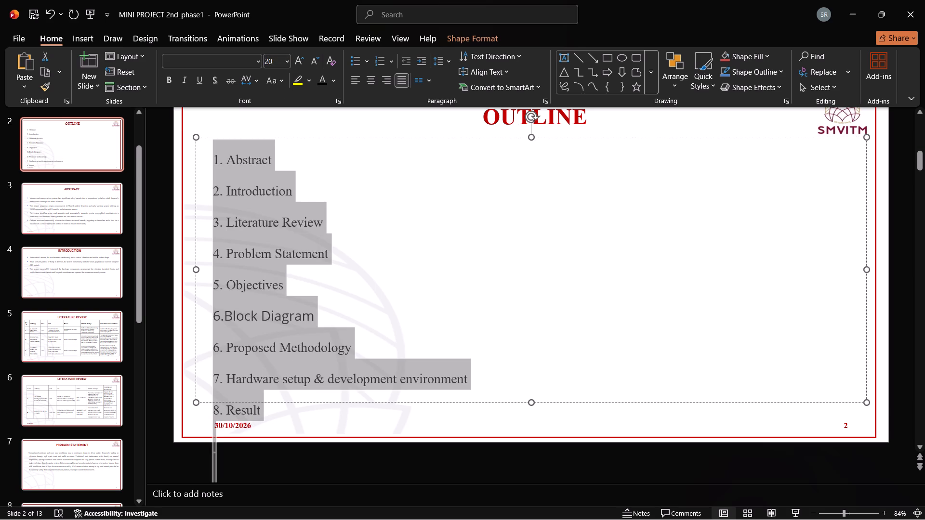
pyautogui.click(473, 240)
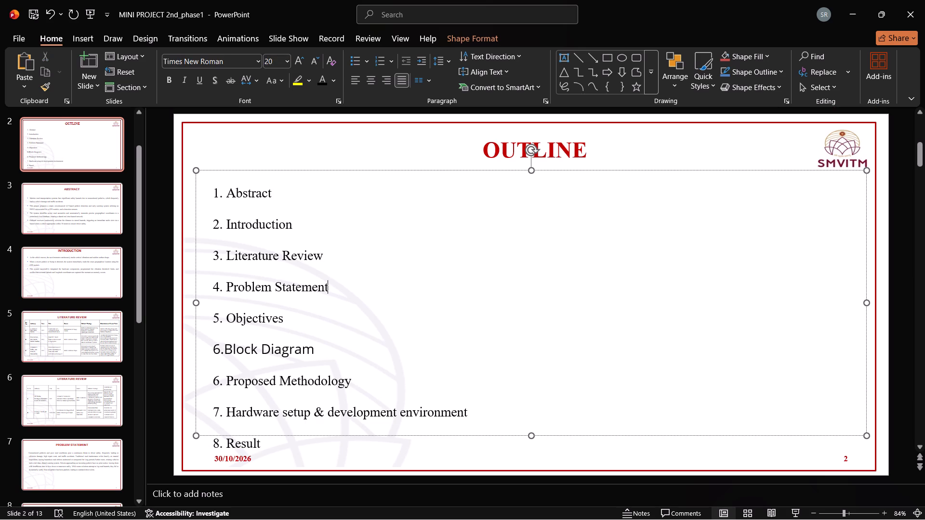
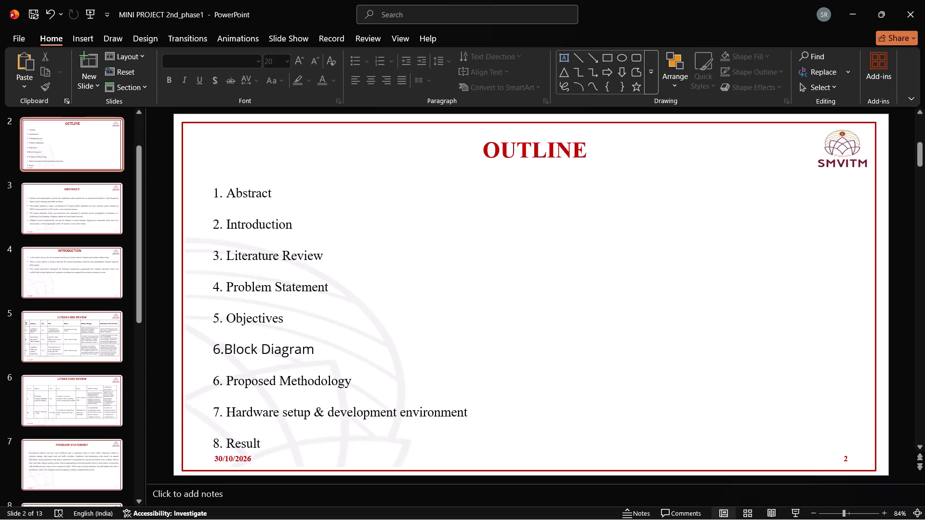
# Move the OUTLINE title slightly higher on the outline slide.
pyautogui.click(346, 344)
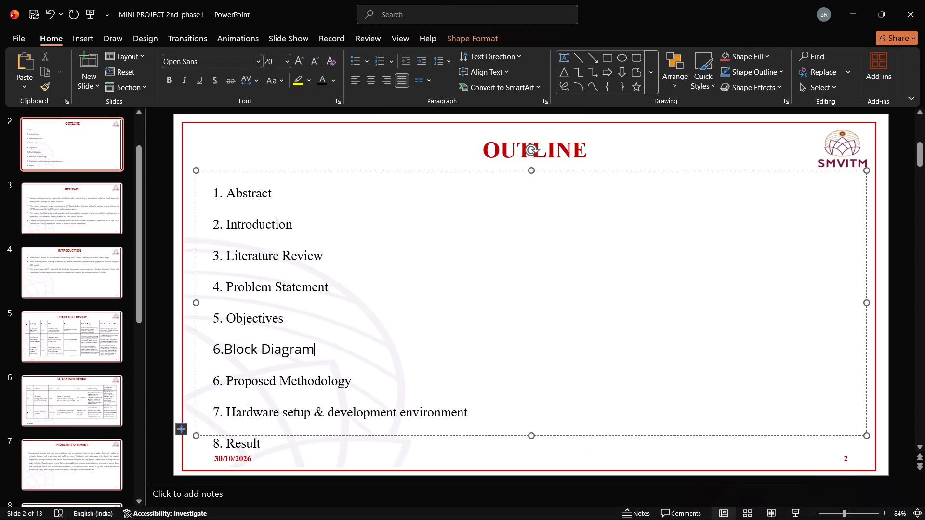
pyautogui.click(560, 154)
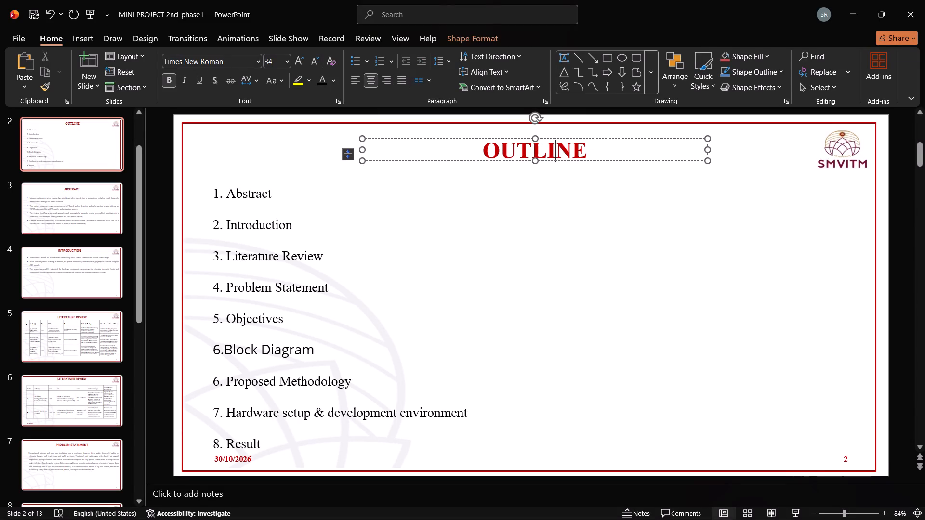
pyautogui.click(528, 138)
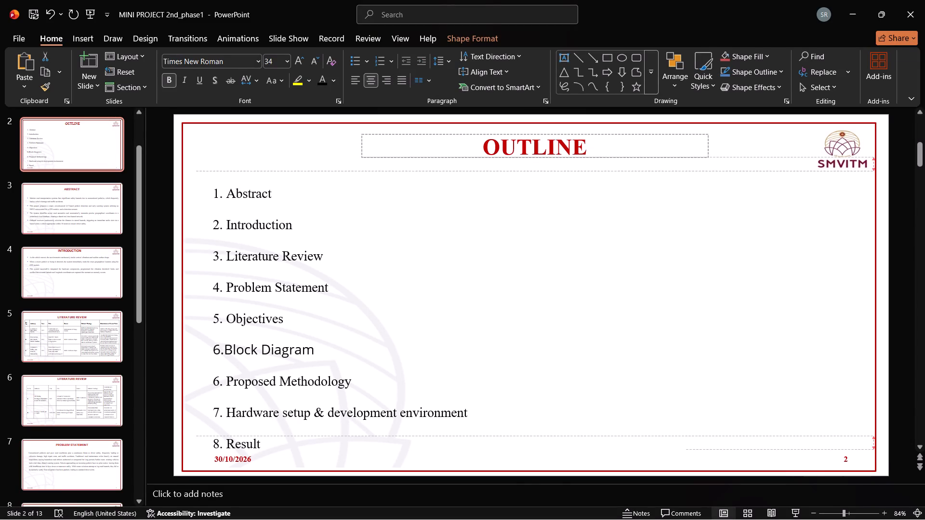
# Move the outline list's text box up towards the title, so its last item clears the date footer.
pyautogui.click(407, 296)
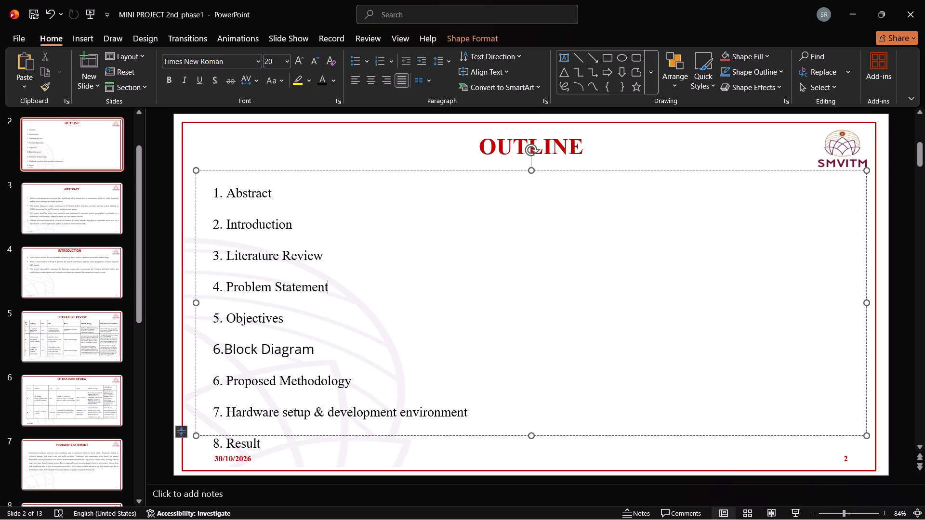
pyautogui.click(366, 169)
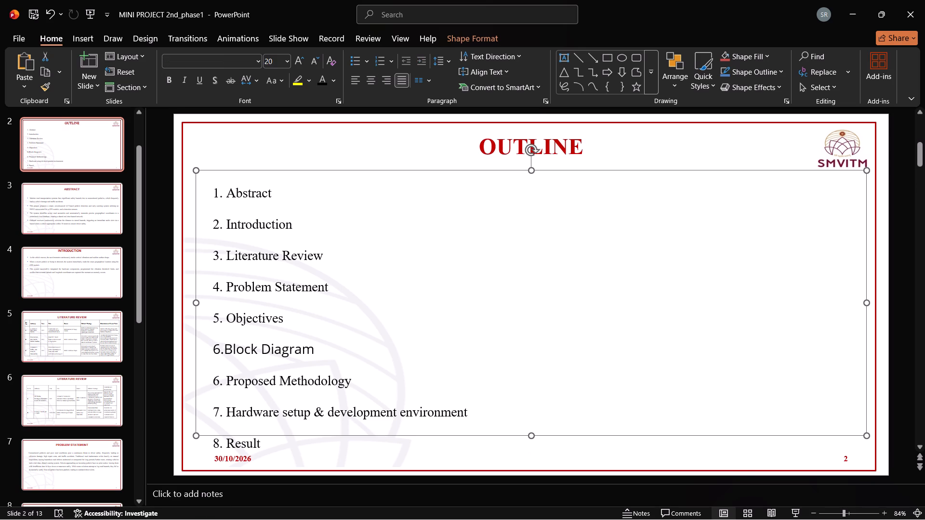
pyautogui.moveTo(366, 169); pyautogui.dragTo(368, 163)
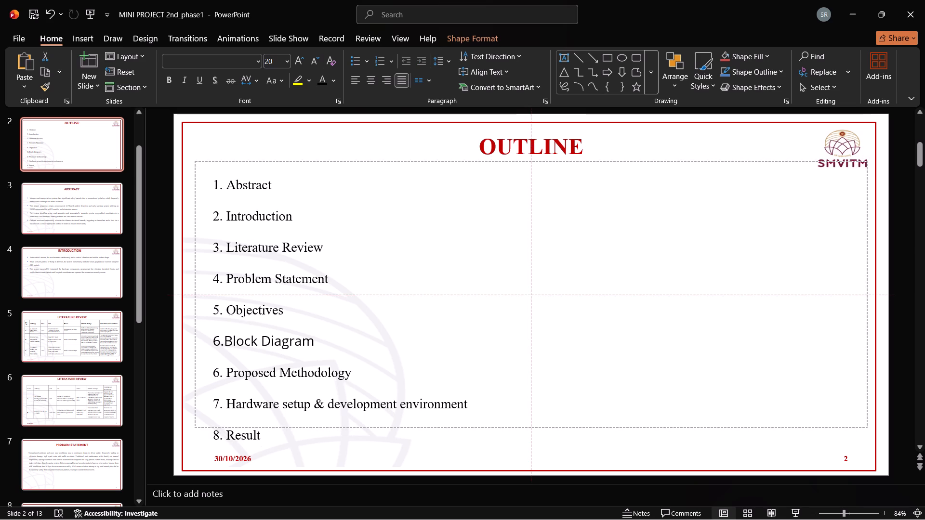
pyautogui.moveTo(368, 163); pyautogui.dragTo(370, 156)
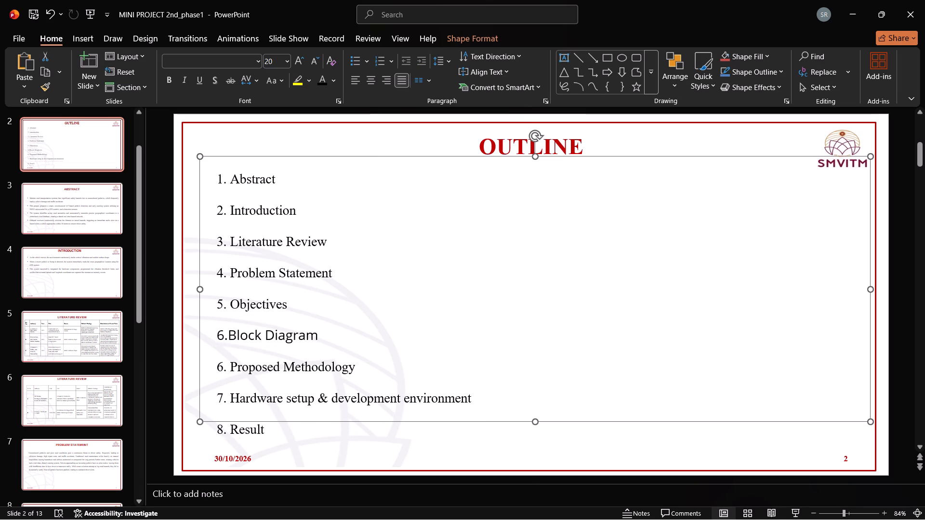
pyautogui.click(523, 337)
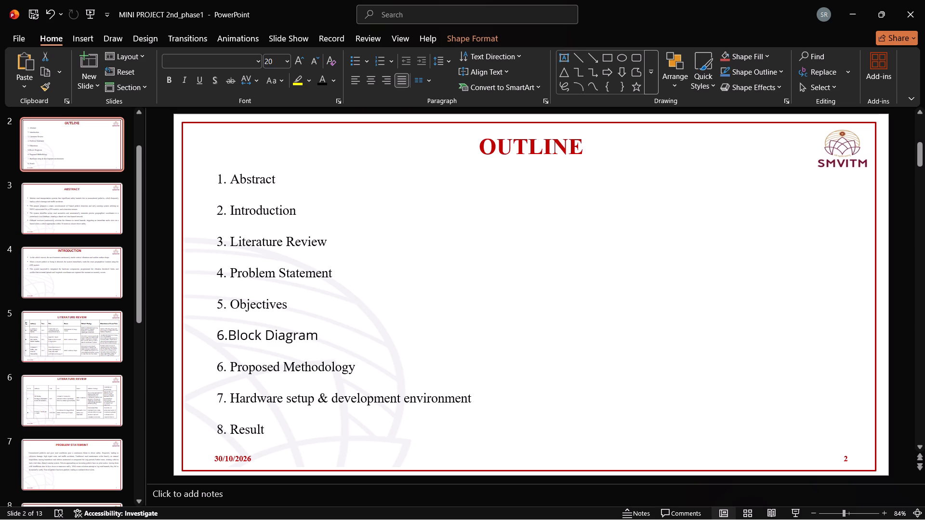
# Review the deck from the title and outline slides to the end, examining the Proposed Methodology and Hardware Setup & Development Environment slides.
pyautogui.scroll(-2, 388, 225)
pyautogui.scroll(7, 388, 225)
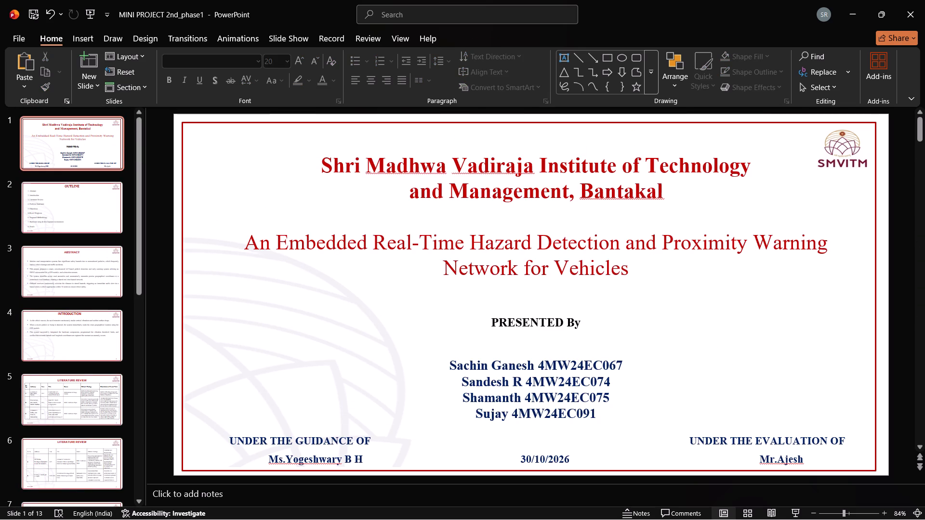
pyautogui.click(91, 208)
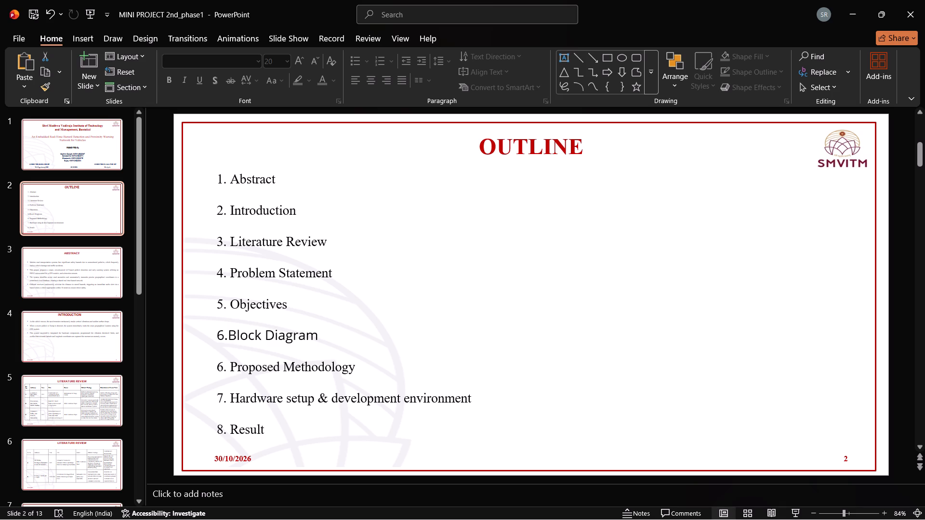
pyautogui.scroll(-6, 277, 384)
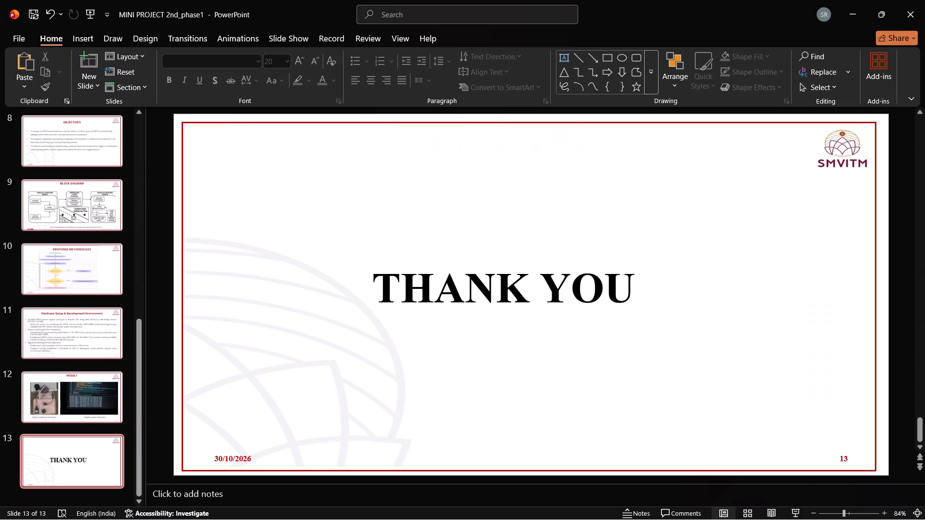
pyautogui.scroll(-1, 277, 384)
pyautogui.click(53, 256)
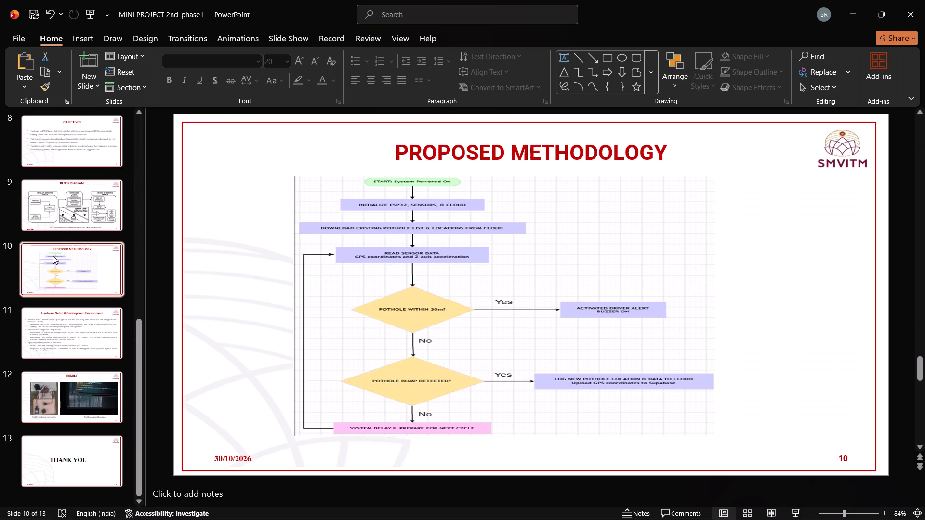
pyautogui.click(99, 338)
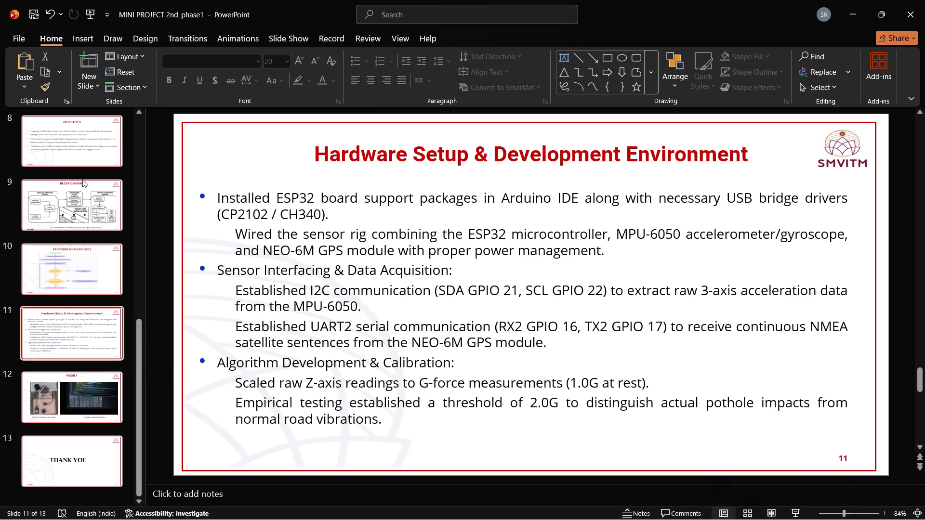
pyautogui.click(69, 257)
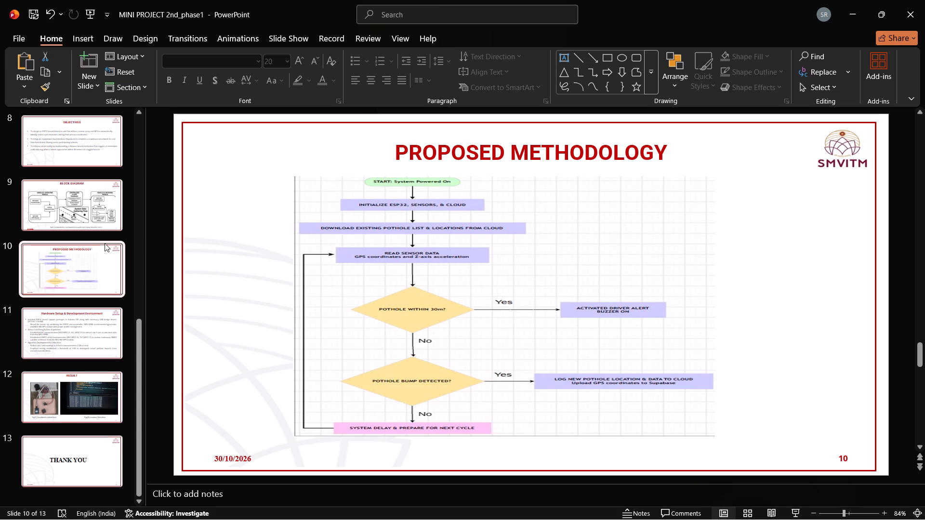
# Apply justified alignment to all body text on the Hardware Setup & Development Environment slide.
pyautogui.click(57, 314)
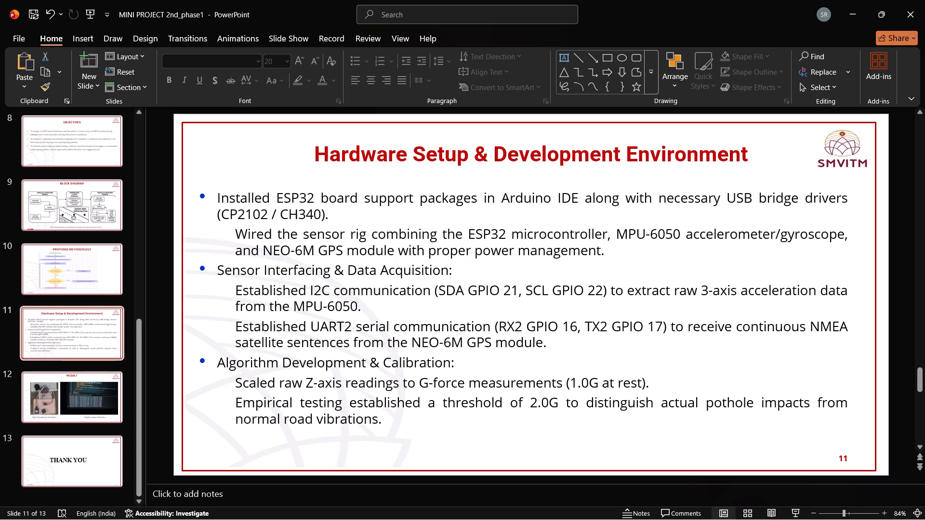
pyautogui.click(255, 304)
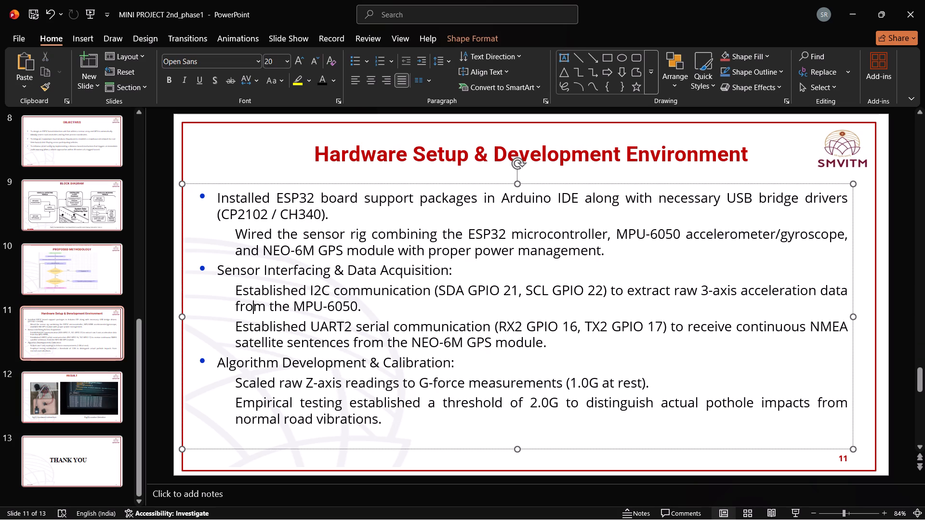
pyautogui.click(237, 228)
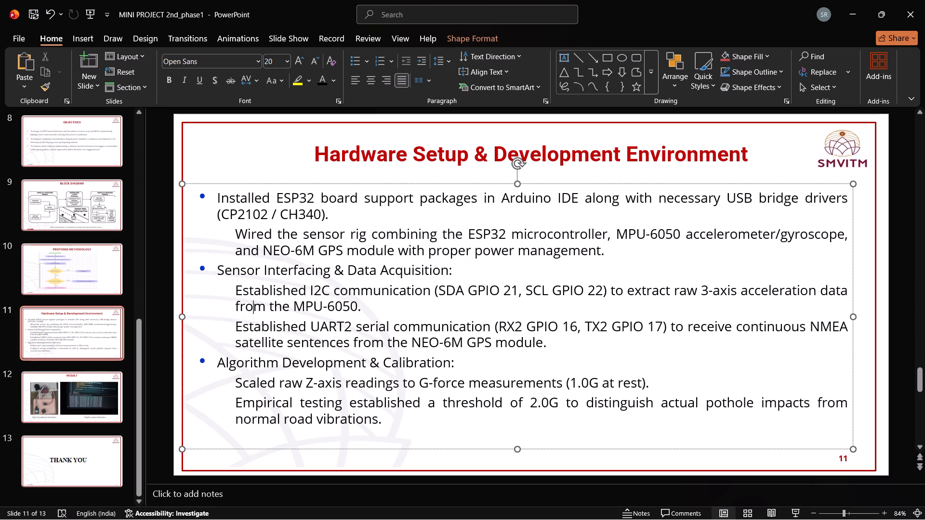
pyautogui.hotkey('ctrl', 'a')
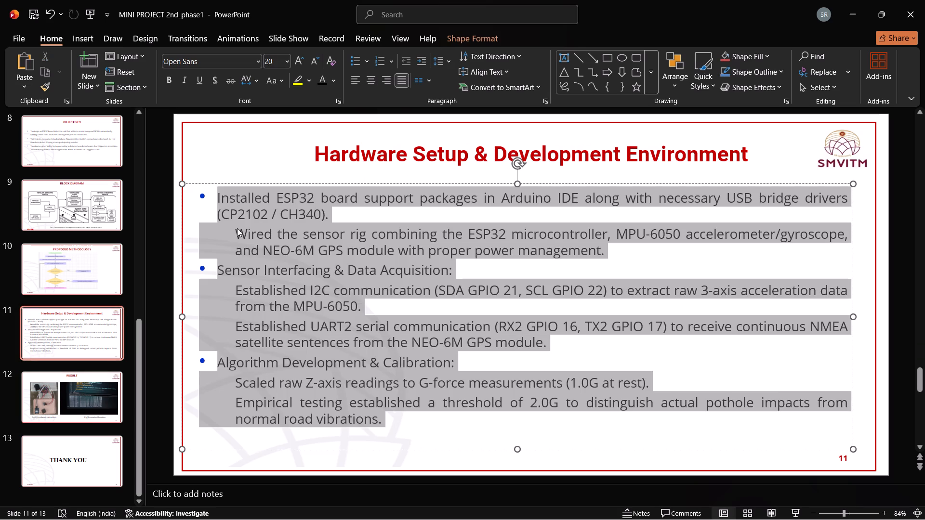
pyautogui.click(447, 65)
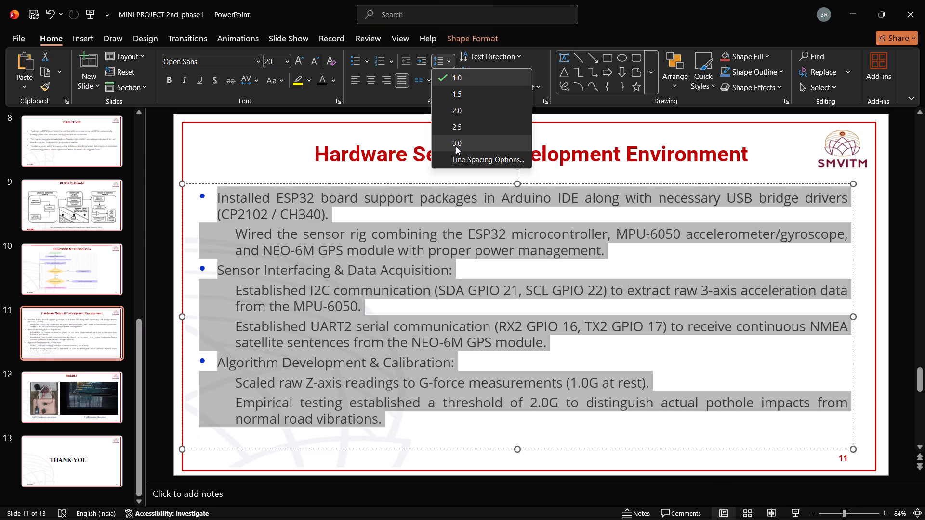
pyautogui.click(435, 243)
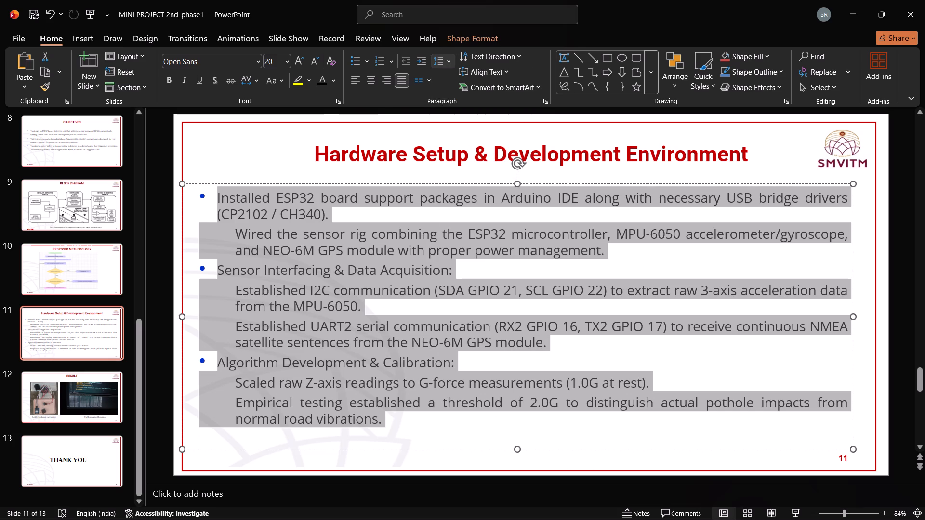
pyautogui.click(401, 77)
pyautogui.click(441, 210)
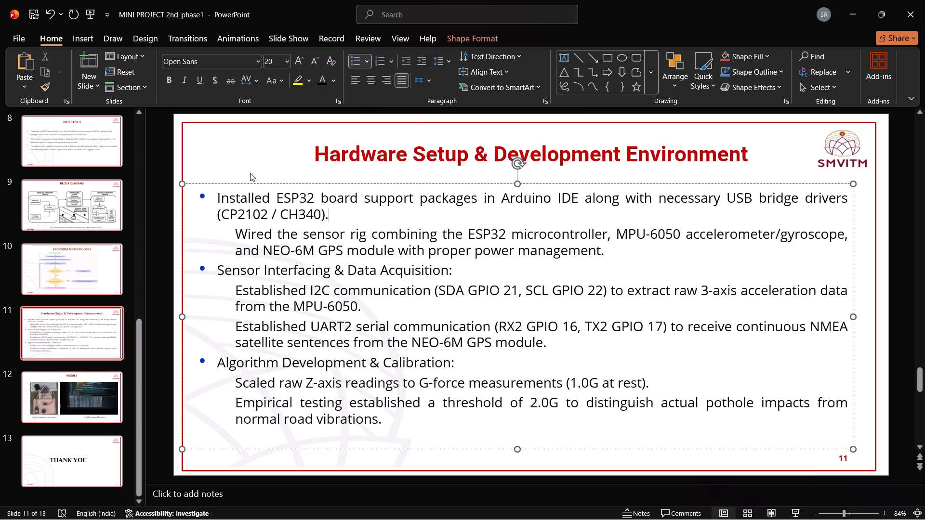
# Check the Objectives slide, and set the line spacing of all Hardware Setup & Development Environment body text to 1.0.
pyautogui.click(82, 154)
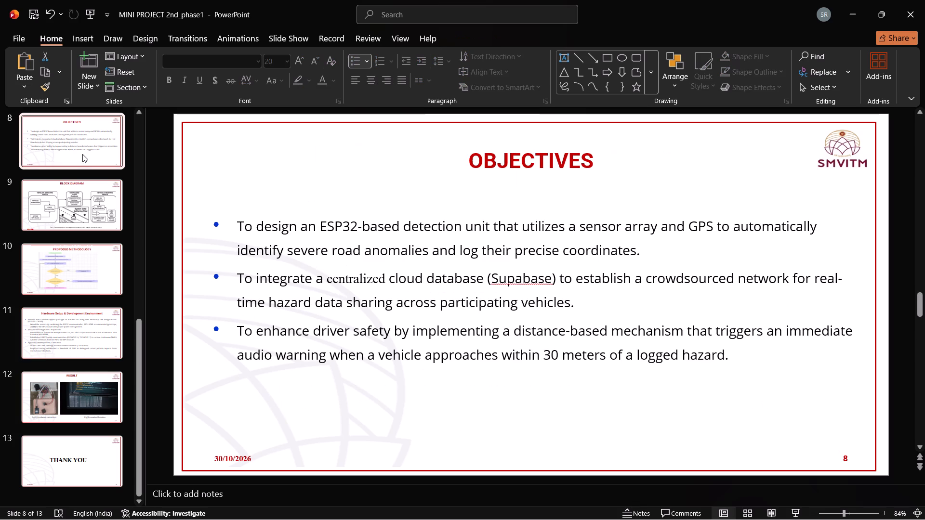
pyautogui.click(66, 331)
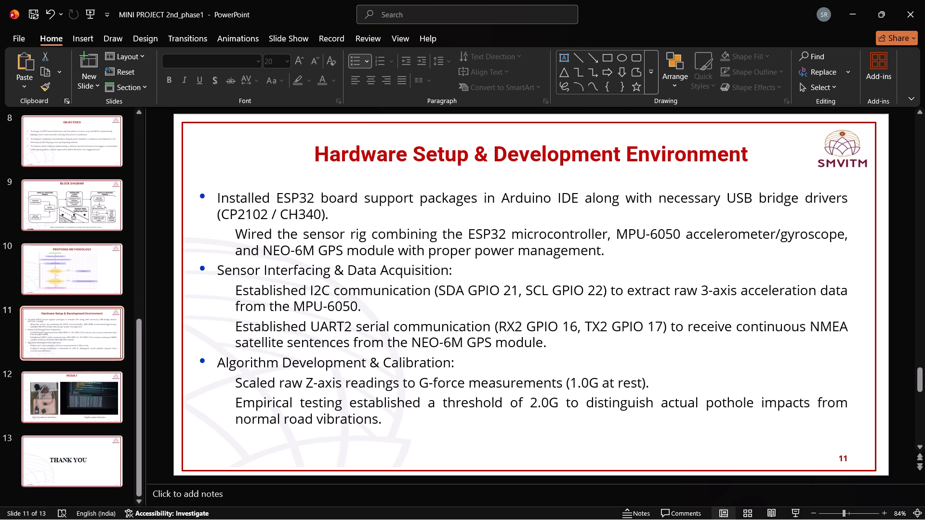
pyautogui.click(254, 269)
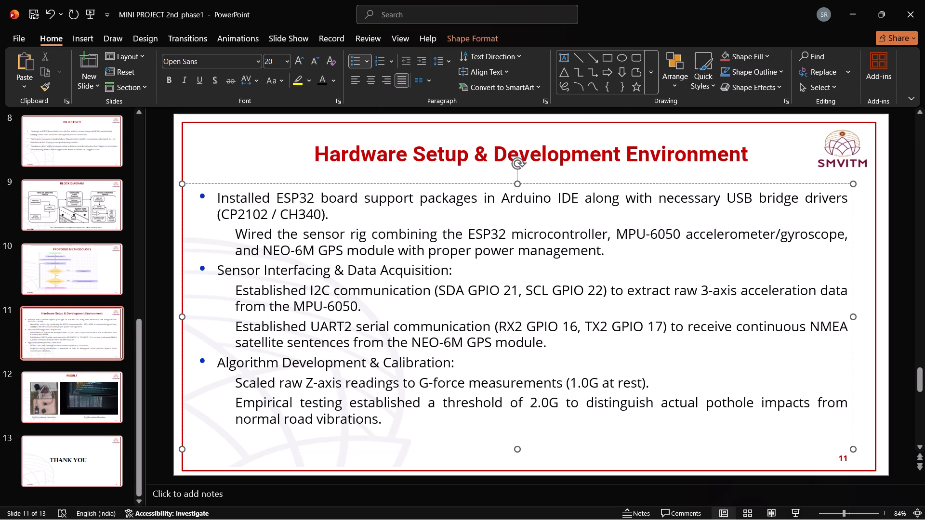
pyautogui.hotkey('ctrl', 'a')
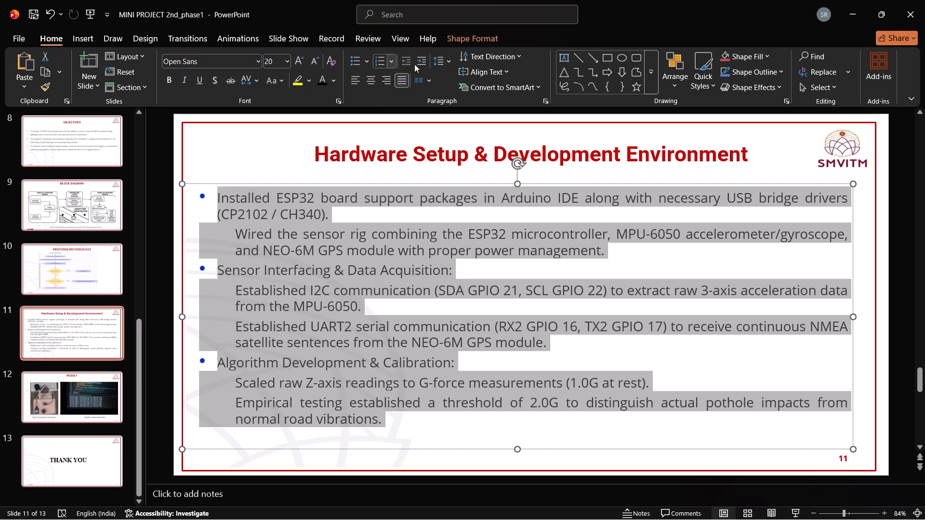
pyautogui.click(452, 65)
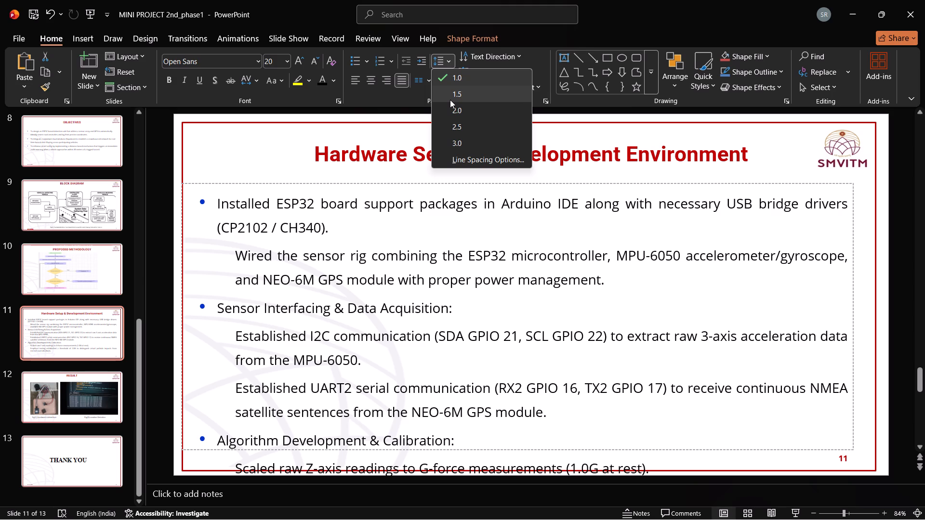
pyautogui.click(457, 70)
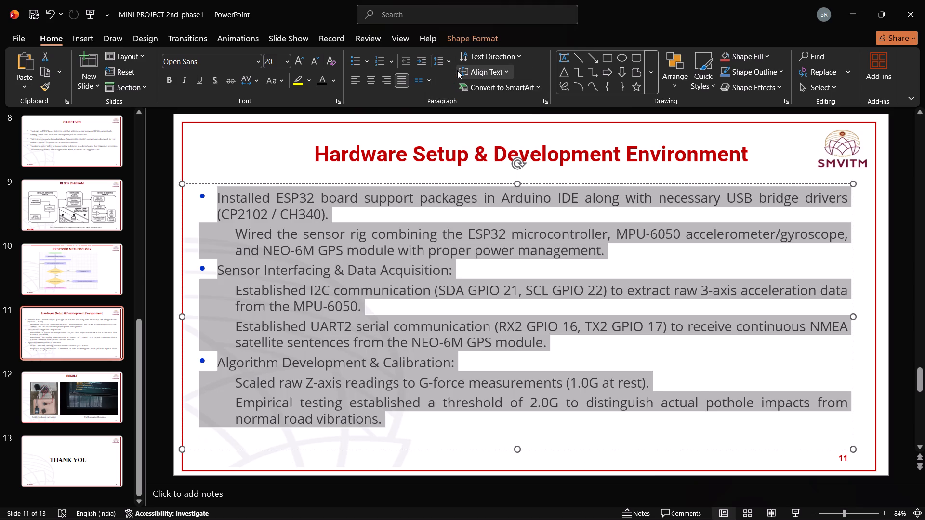
pyautogui.click(437, 365)
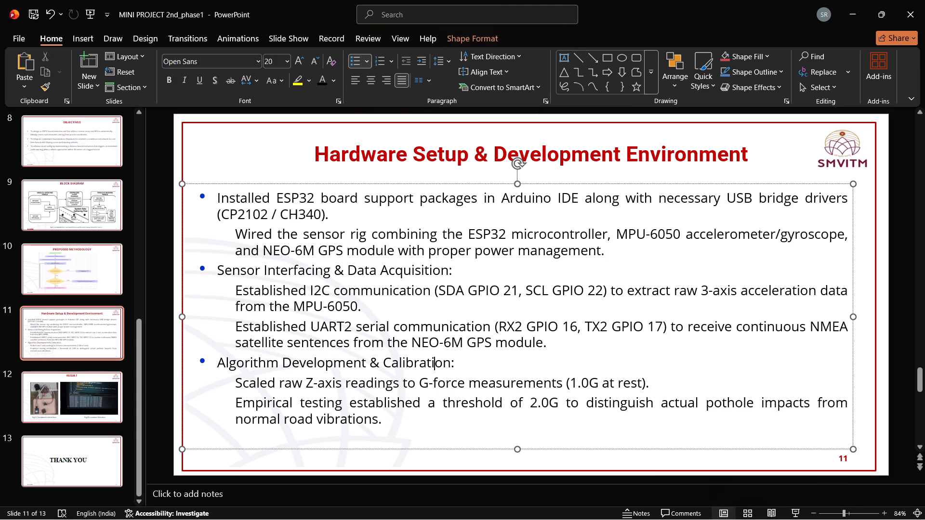
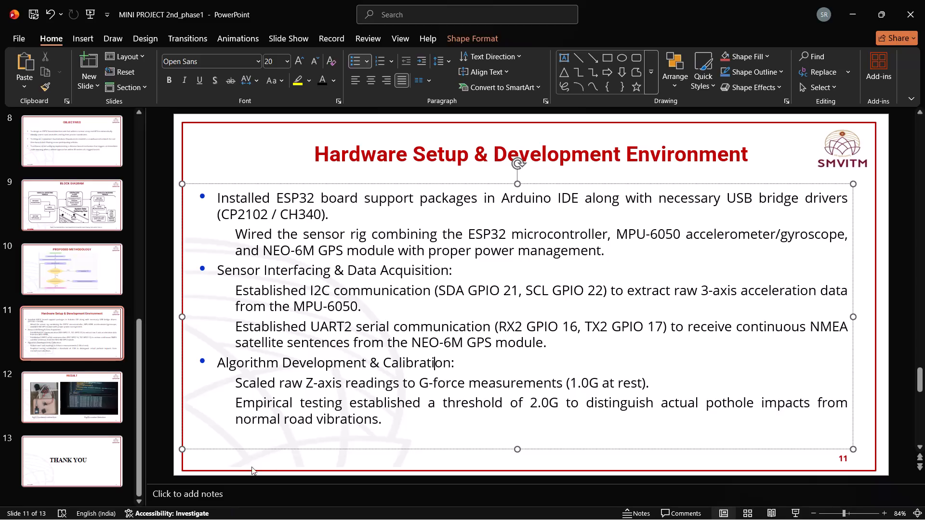
# Apply black filled round bullets to all body text on the Hardware Setup & Development Environment slide.
pyautogui.click(317, 360)
pyautogui.hotkey('ctrl', 'a')
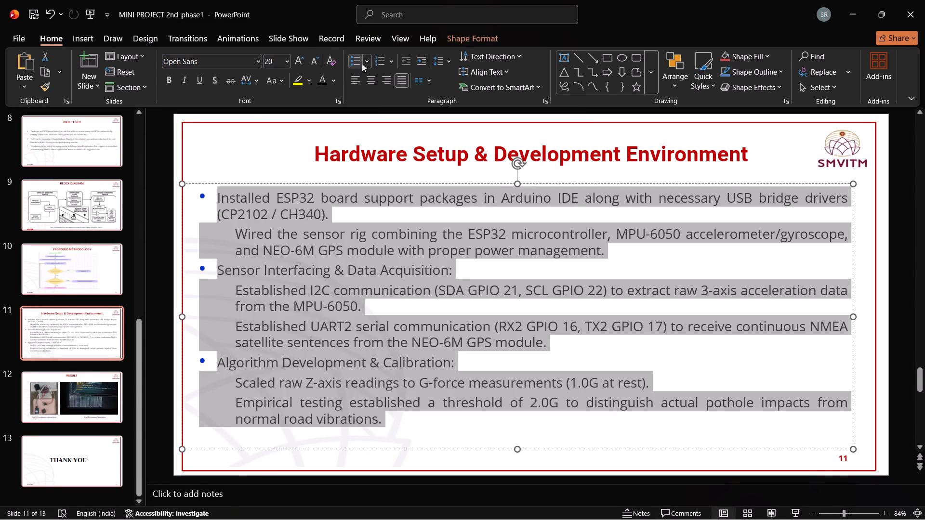
pyautogui.click(368, 64)
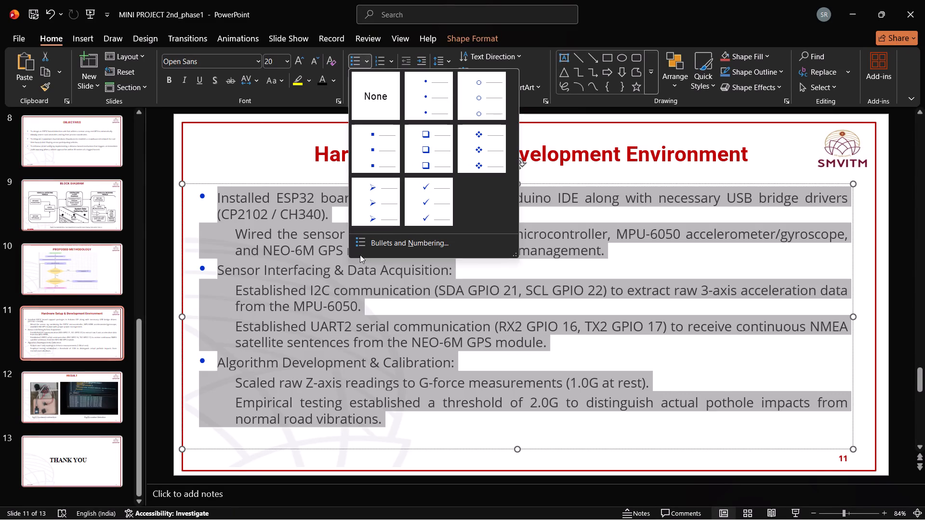
pyautogui.click(362, 249)
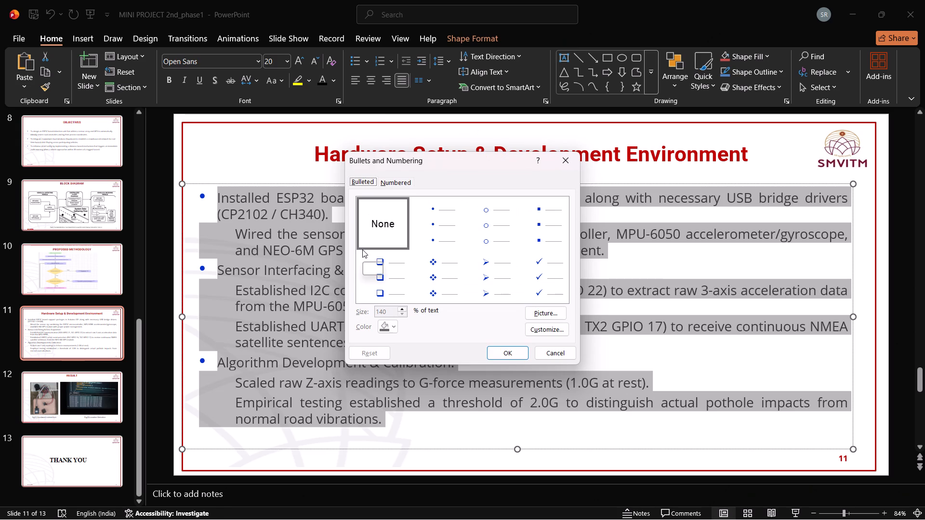
pyautogui.click(390, 329)
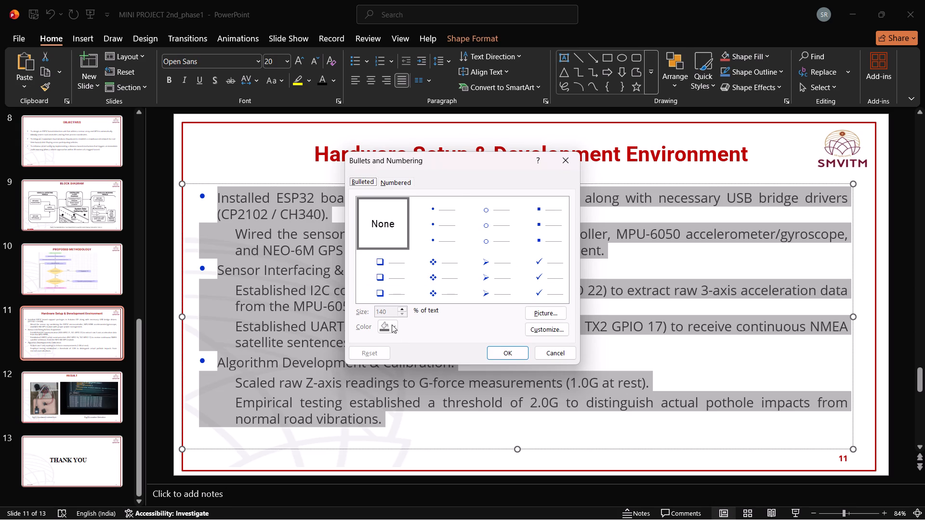
pyautogui.click(435, 208)
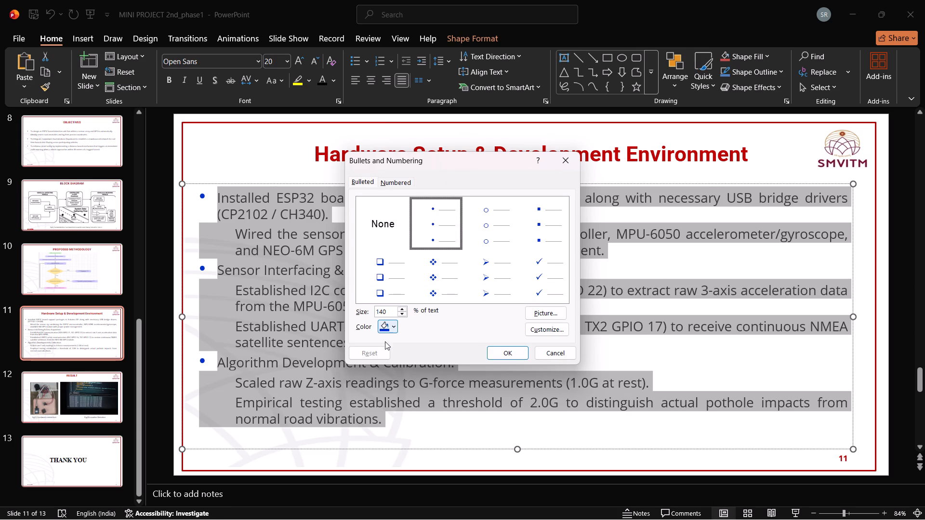
pyautogui.click(388, 332)
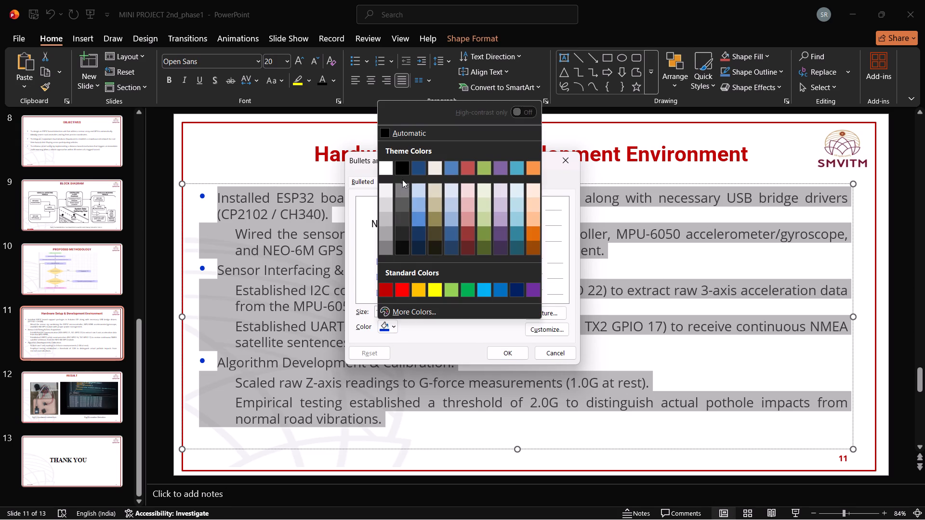
pyautogui.click(403, 171)
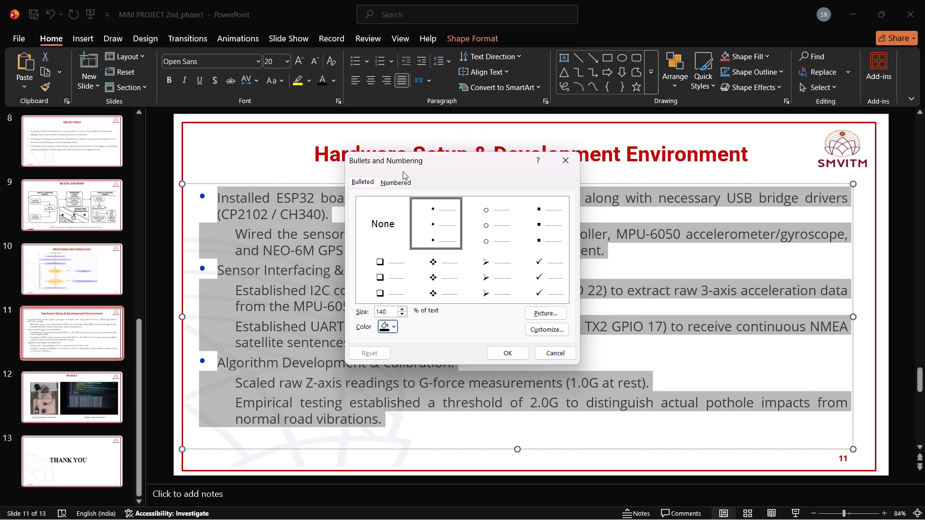
pyautogui.click(495, 349)
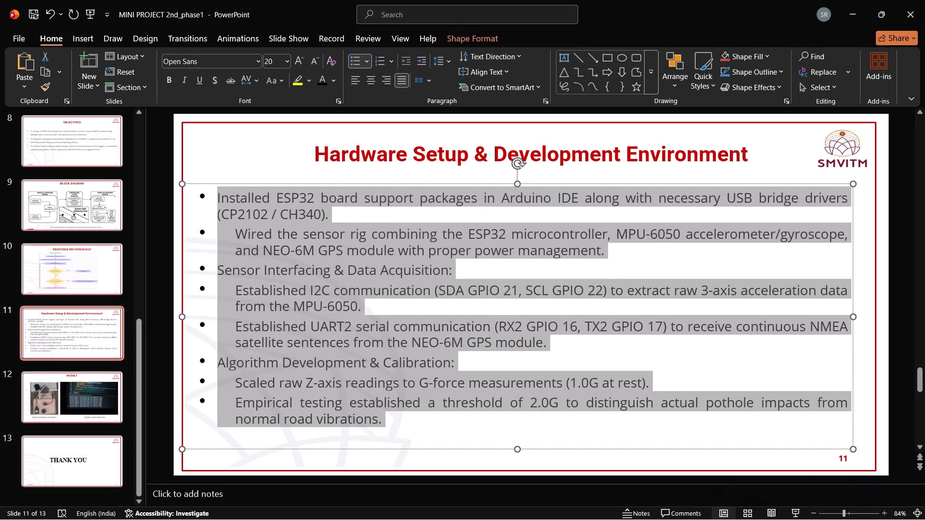
# Remove the bullets from the five indented sub-points (Wired, both Established, Scaled and Empirical testing), keeping those on the three main points.
pyautogui.click(438, 308)
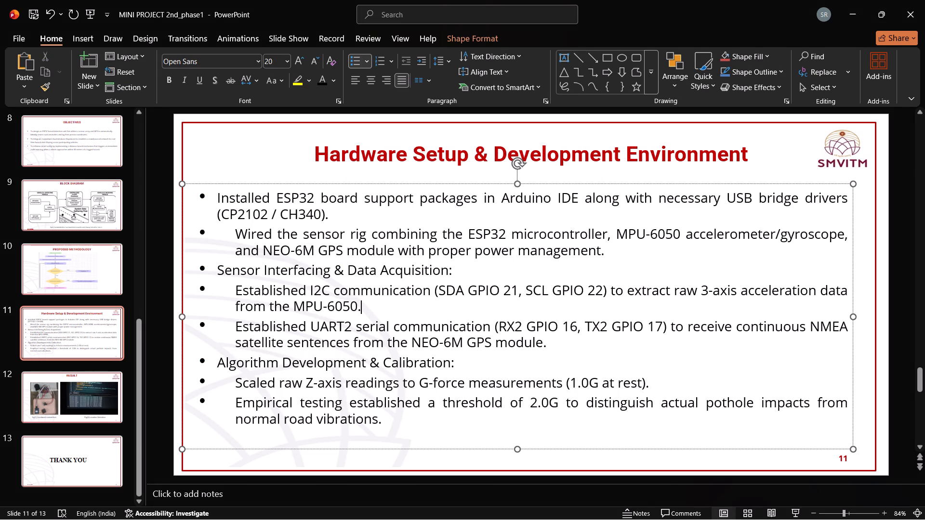
pyautogui.click(209, 232)
pyautogui.press('BackSpace')
pyautogui.click(212, 288)
pyautogui.press('BackSpace')
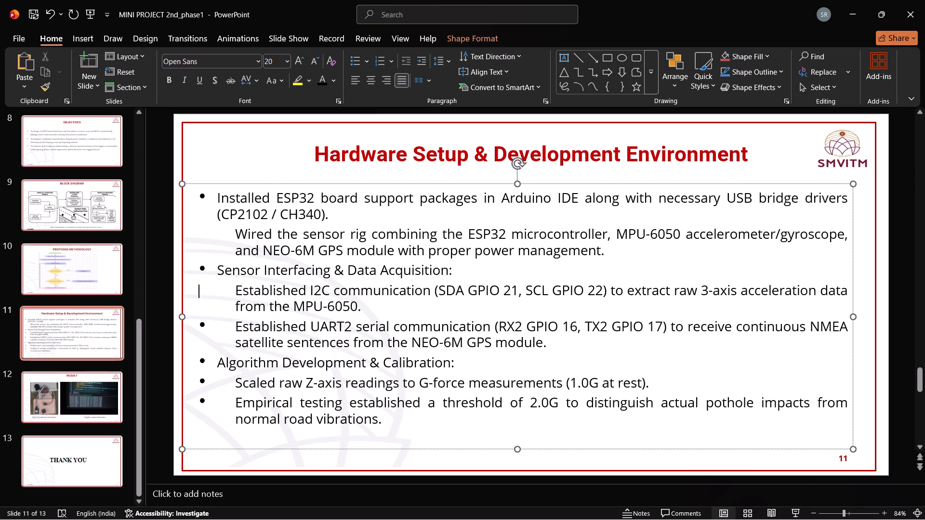
pyautogui.click(231, 332)
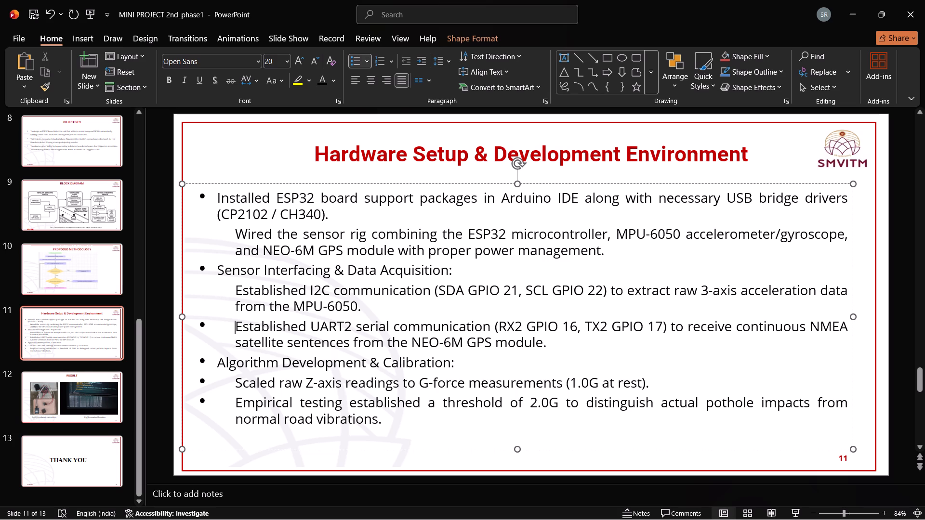
pyautogui.click(214, 326)
pyautogui.click(208, 326)
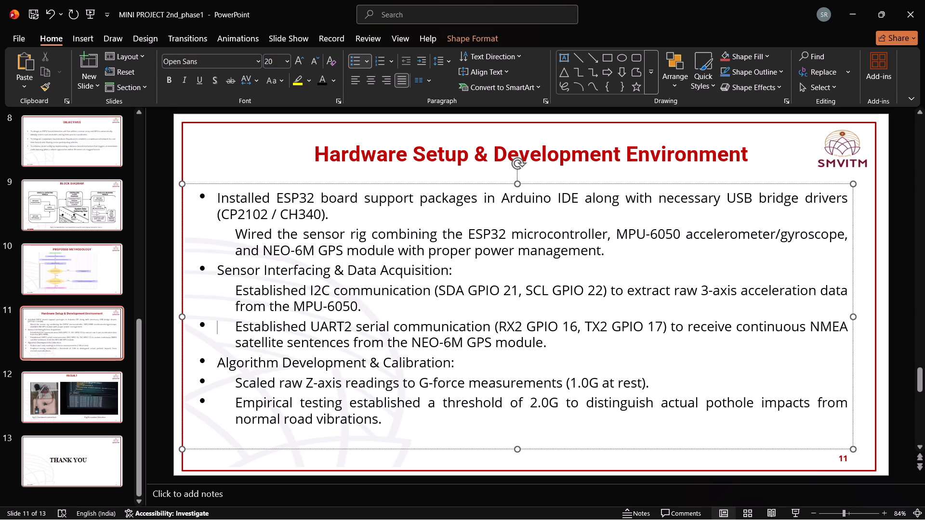
pyautogui.click(208, 326)
pyautogui.press('BackSpace')
pyautogui.click(218, 385)
pyautogui.press('BackSpace')
pyautogui.click(210, 407)
pyautogui.press('BackSpace')
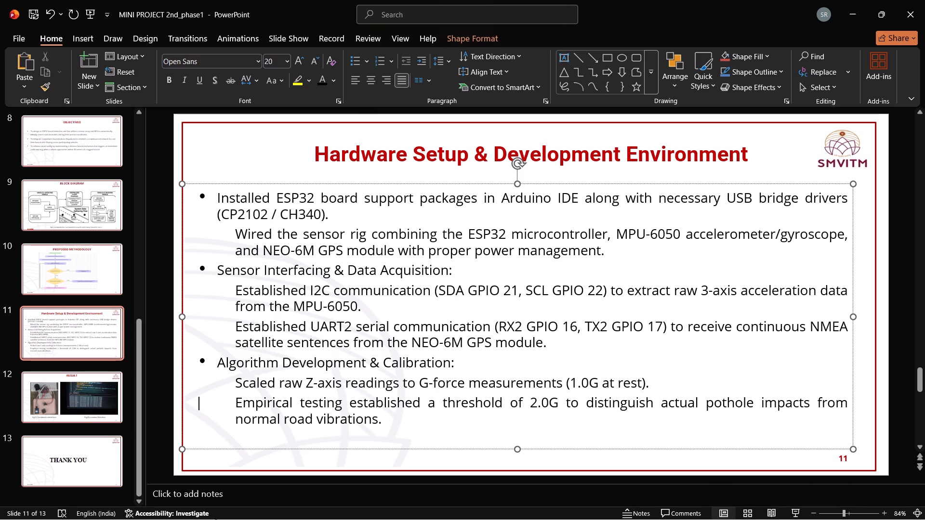
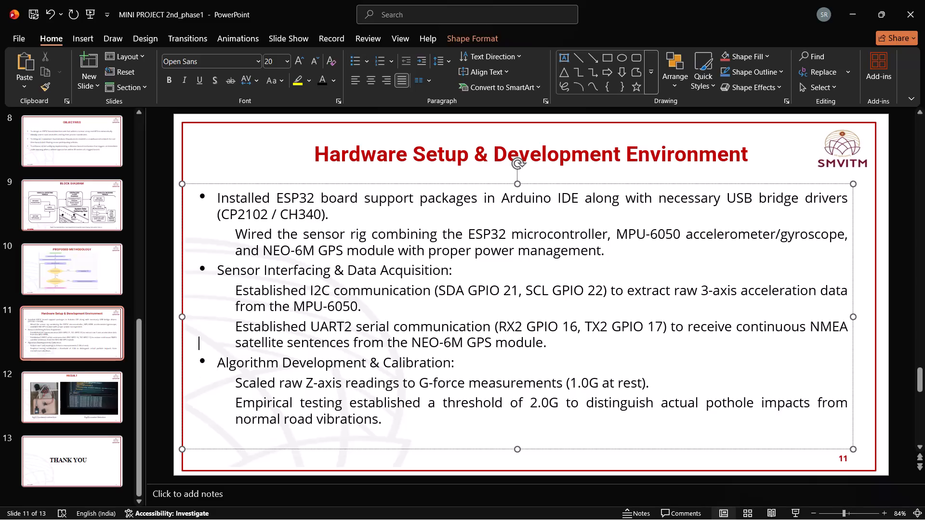
# Review the earlier slides from Hardware Setup & Development Environment back to the second LITERATURE REVIEW slide, including the BLOCK DIAGRAM slide.
pyautogui.click(97, 327)
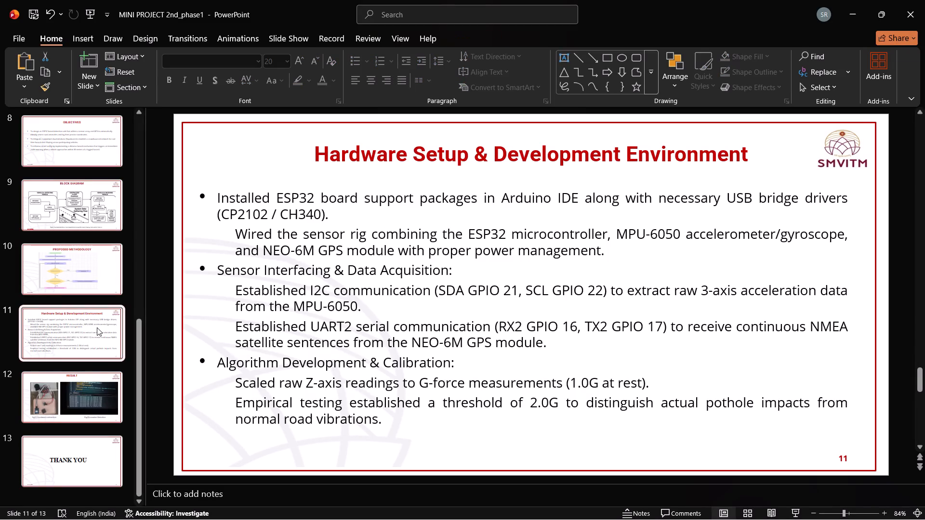
pyautogui.press('Up')
pyautogui.press('Up')
pyautogui.press('Up')
pyautogui.press('Up')
pyautogui.press('Up')
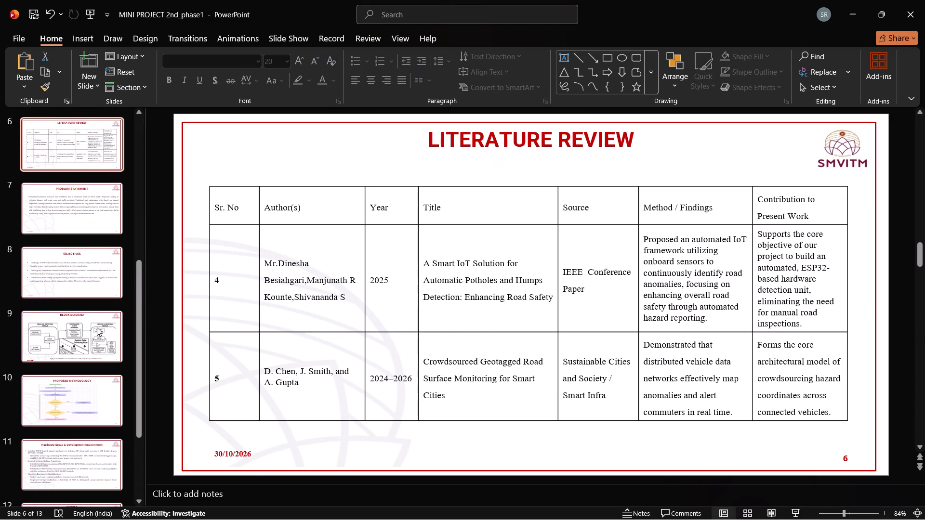
pyautogui.rightClick(97, 327)
pyautogui.press('Down')
pyautogui.press('Down')
pyautogui.press('Down')
pyautogui.press('Down')
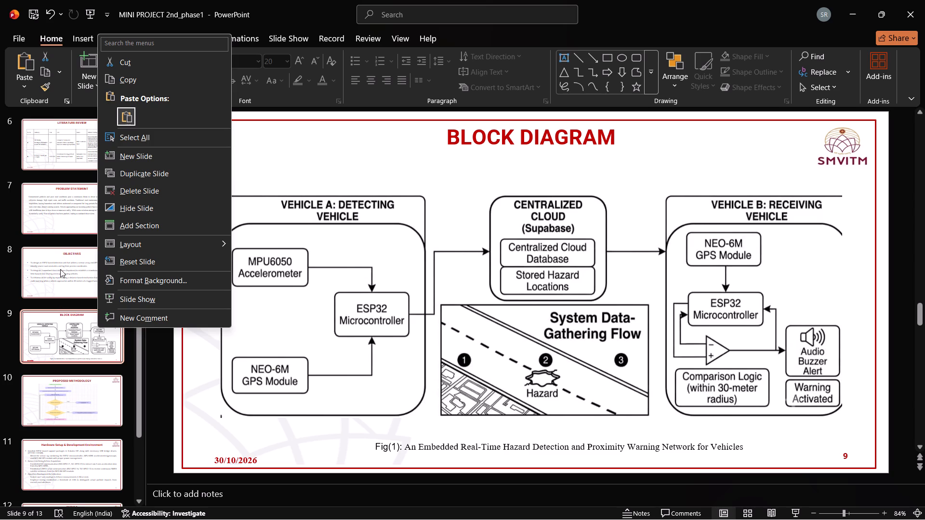
pyautogui.doubleClick(71, 140)
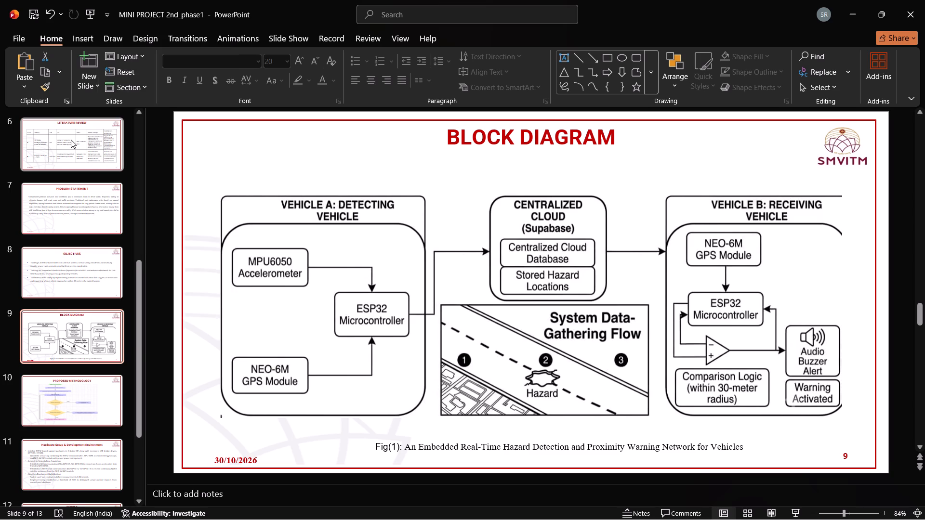
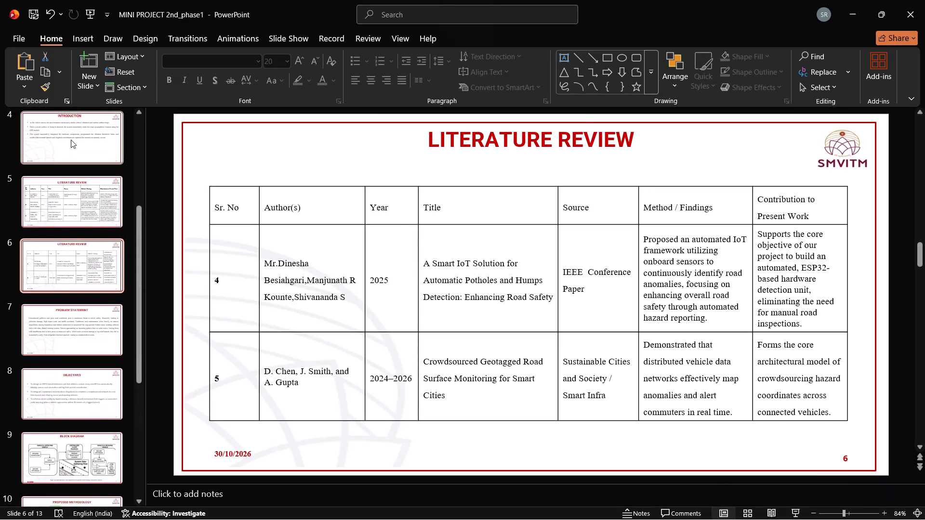
# Delete the word "array" after "sensor" in the first bullet of the OBJECTIVES slide.
pyautogui.click(71, 140)
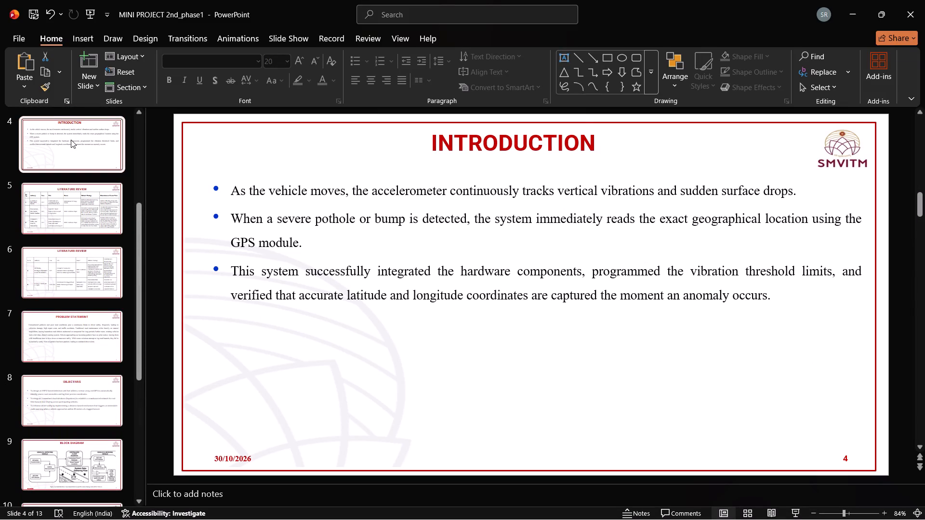
pyautogui.click(61, 416)
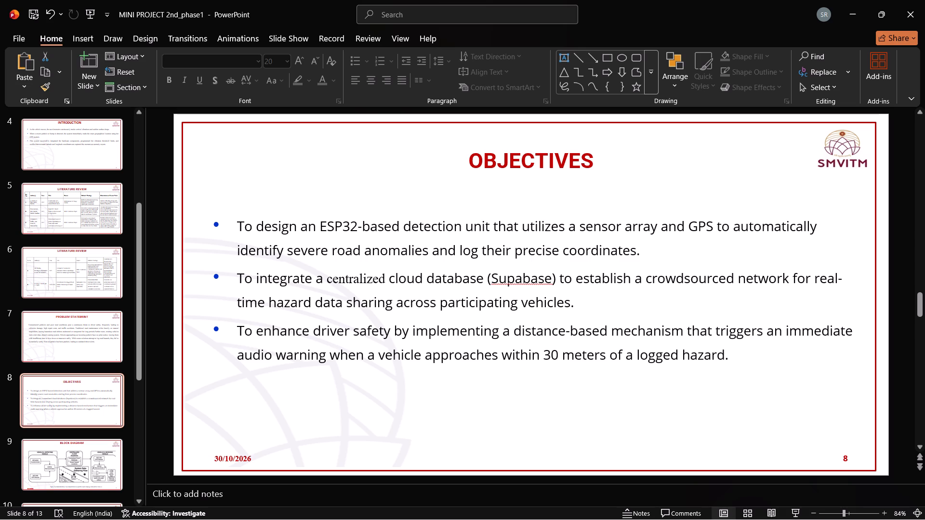
pyautogui.click(654, 226)
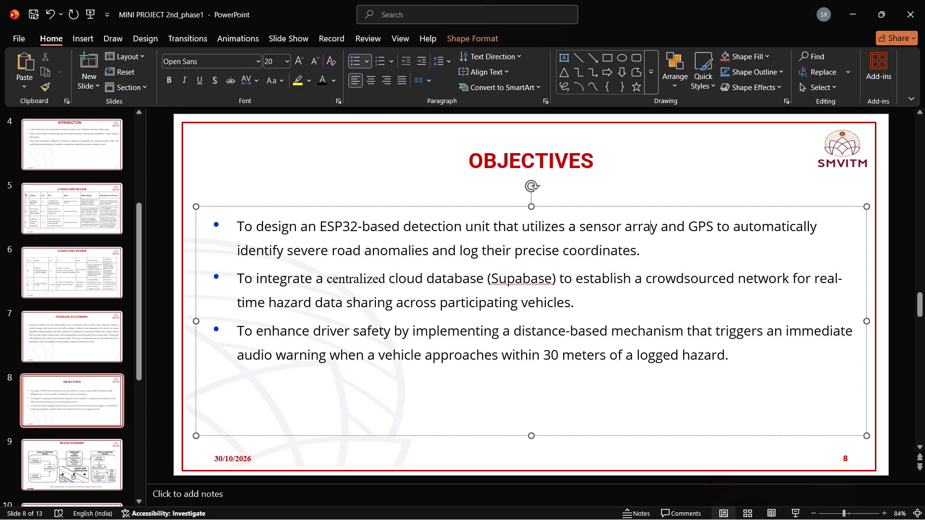
pyautogui.press('Right')
pyautogui.press('BackSpace')
pyautogui.press('BackSpace')
pyautogui.press('BackSpace')
pyautogui.press('BackSpace')
pyautogui.press('BackSpace')
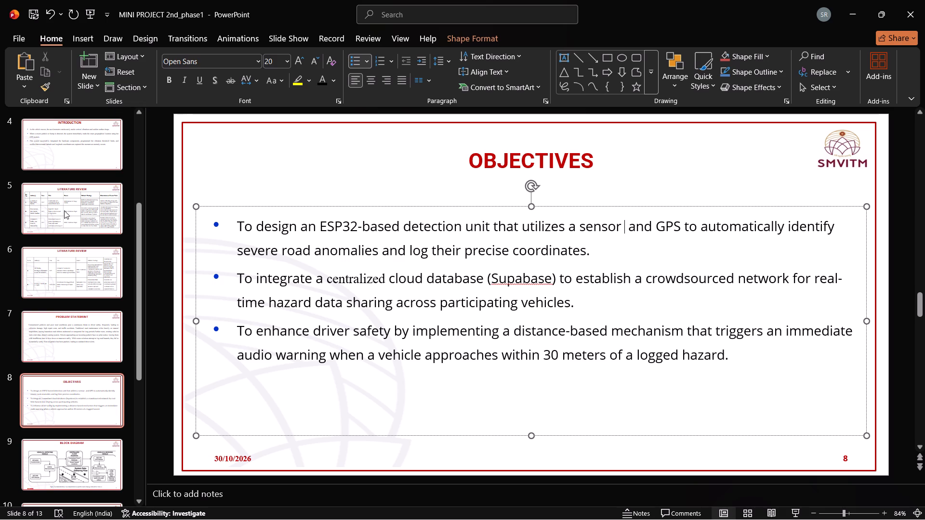
# Go back to the first LITERATURE REVIEW slide to check its table.
pyautogui.click(45, 197)
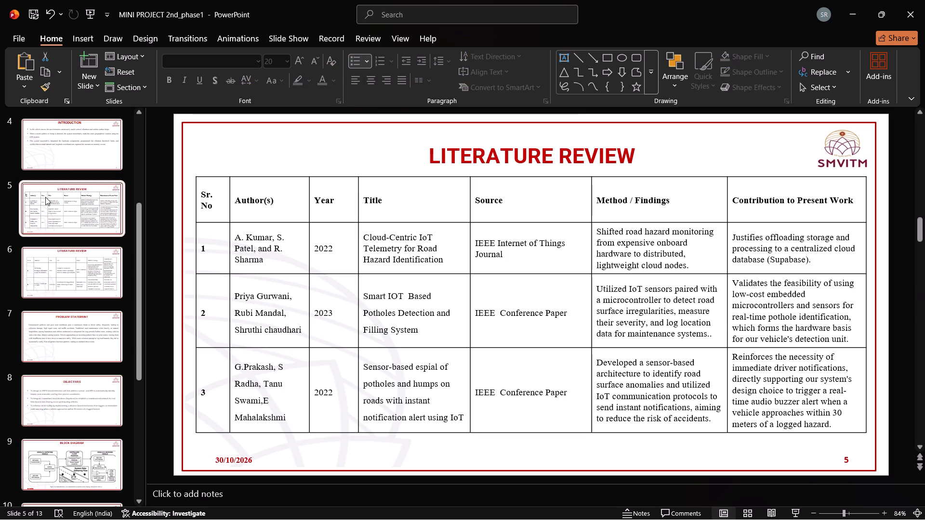
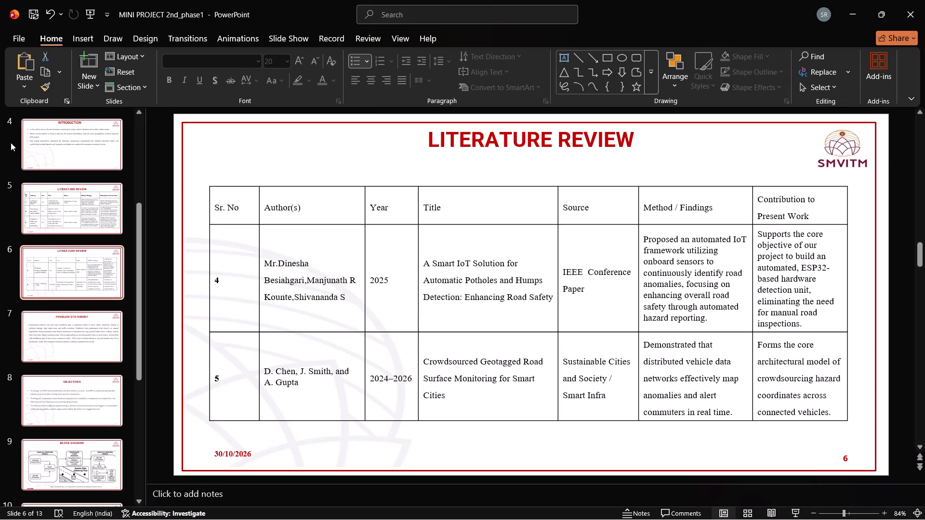
# Examine entries 4 and 5 in the table on the second LITERATURE REVIEW slide, including the titles.
pyautogui.click(494, 268)
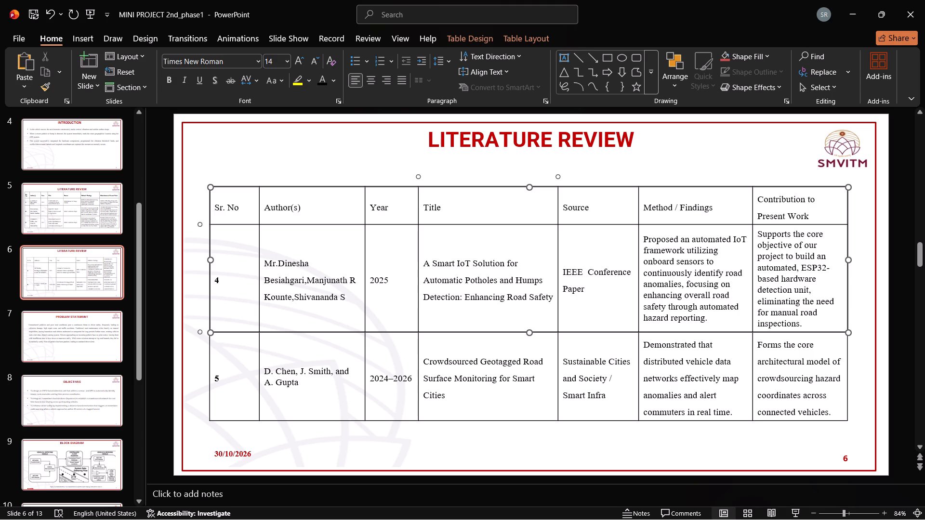
pyautogui.moveTo(455, 282); pyautogui.dragTo(462, 325)
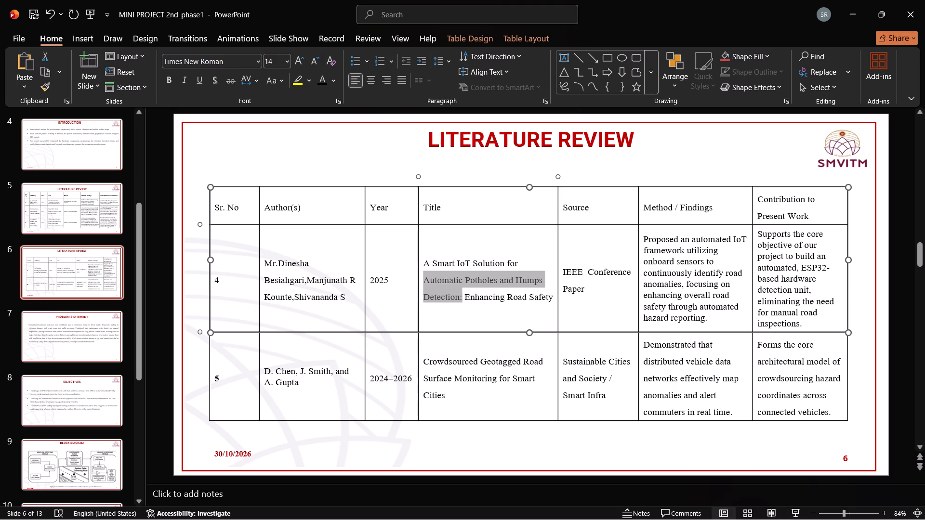
pyautogui.moveTo(462, 325); pyautogui.dragTo(457, 396)
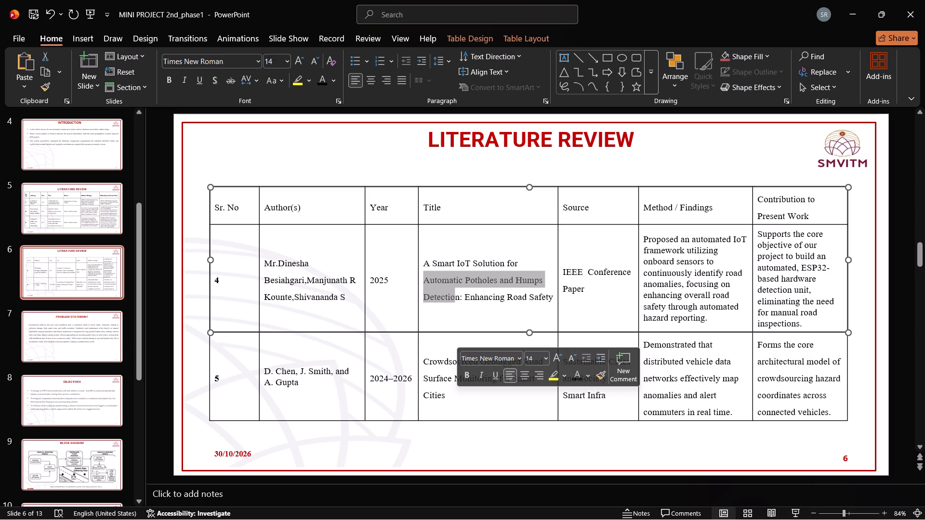
pyautogui.scroll(-1, 443, 396)
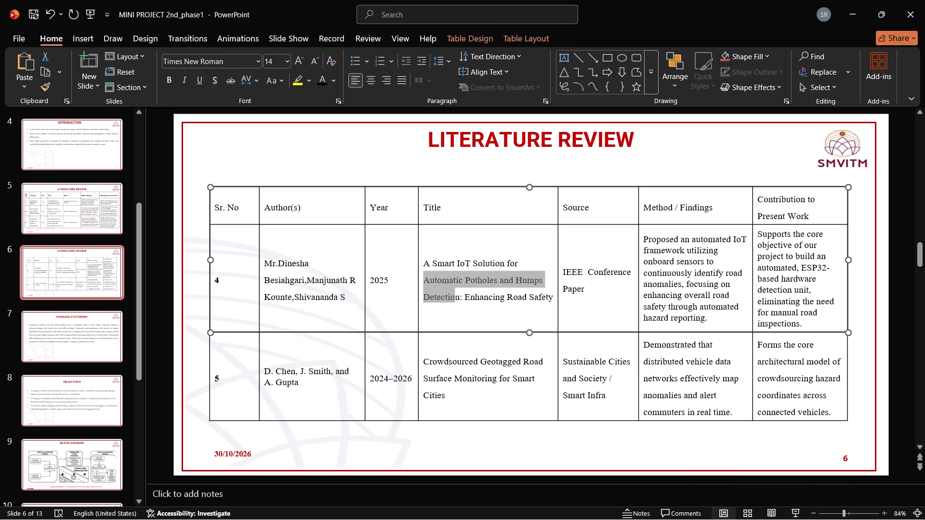
pyautogui.scroll(-11, 443, 396)
pyautogui.click(307, 452)
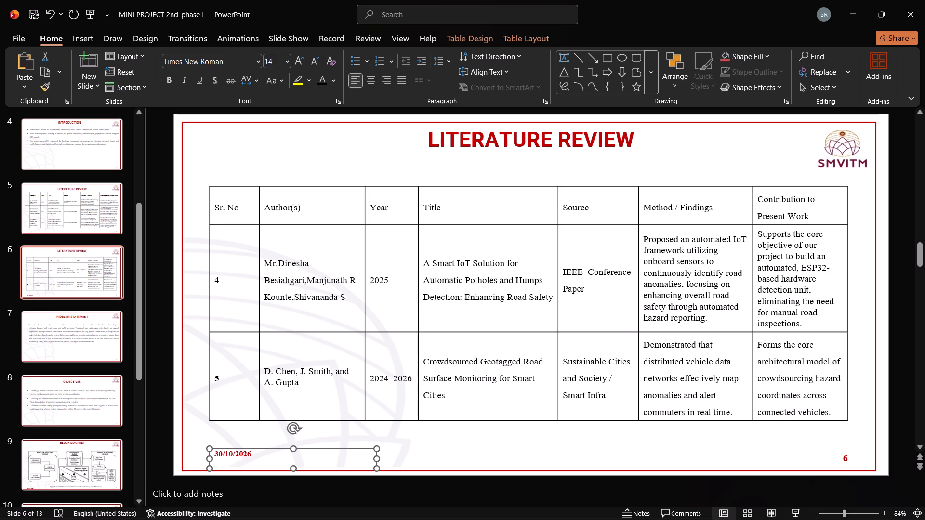
pyautogui.click(463, 430)
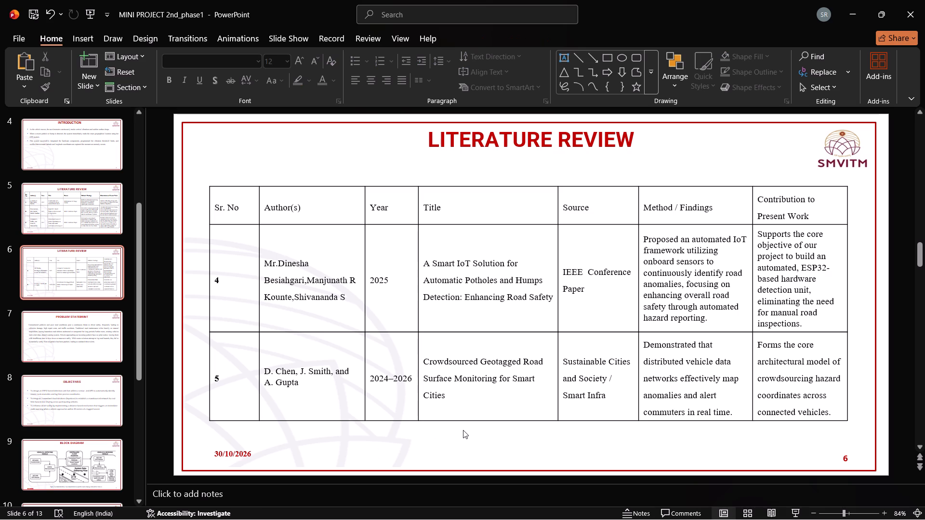
# Return to the first LITERATURE REVIEW slide to check its table with entries 1 to 3.
pyautogui.scroll(1, 463, 430)
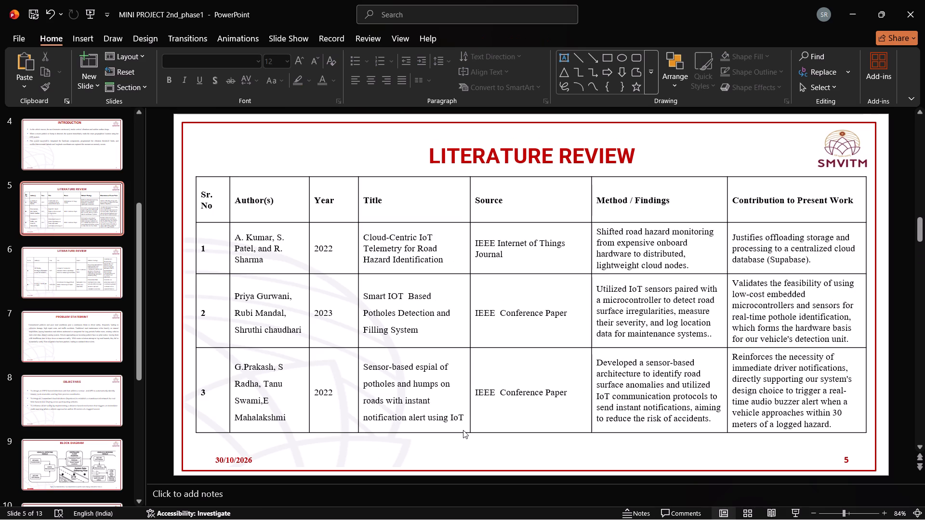
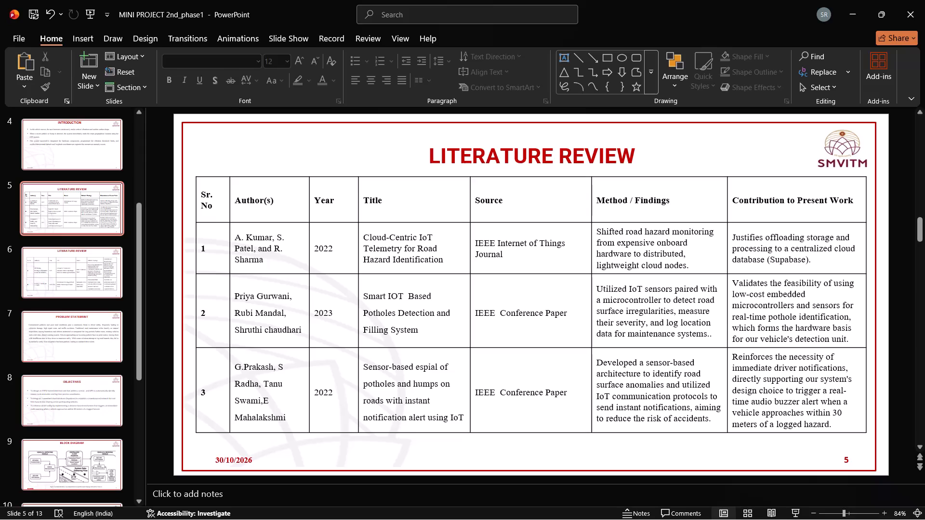
# Look over the PROBLEM STATEMENT slide and return to the second LITERATURE REVIEW slide with entries 4 and 5.
pyautogui.press('Down')
pyautogui.press('Down')
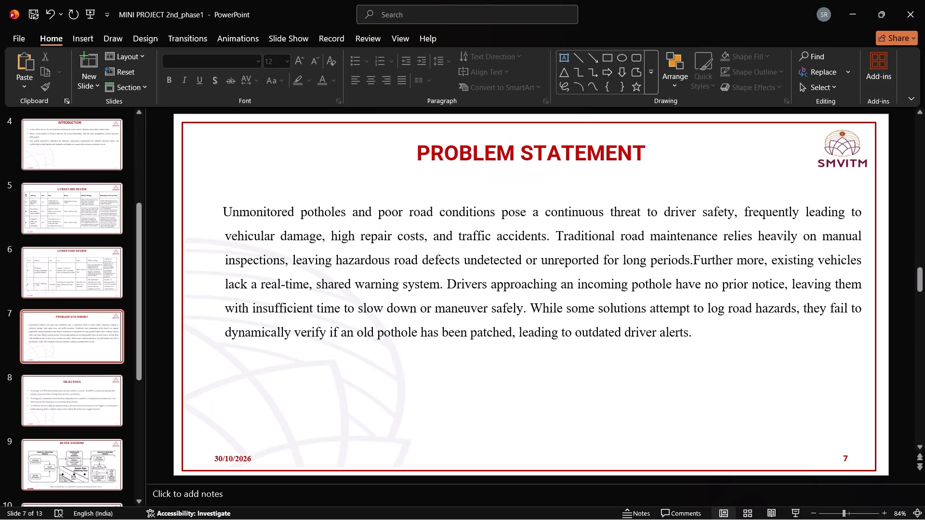
pyautogui.press('Up')
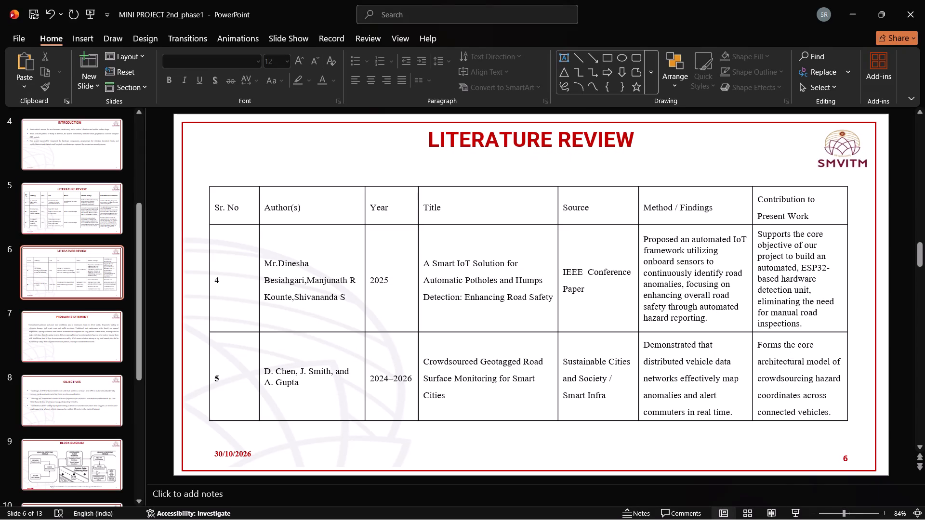